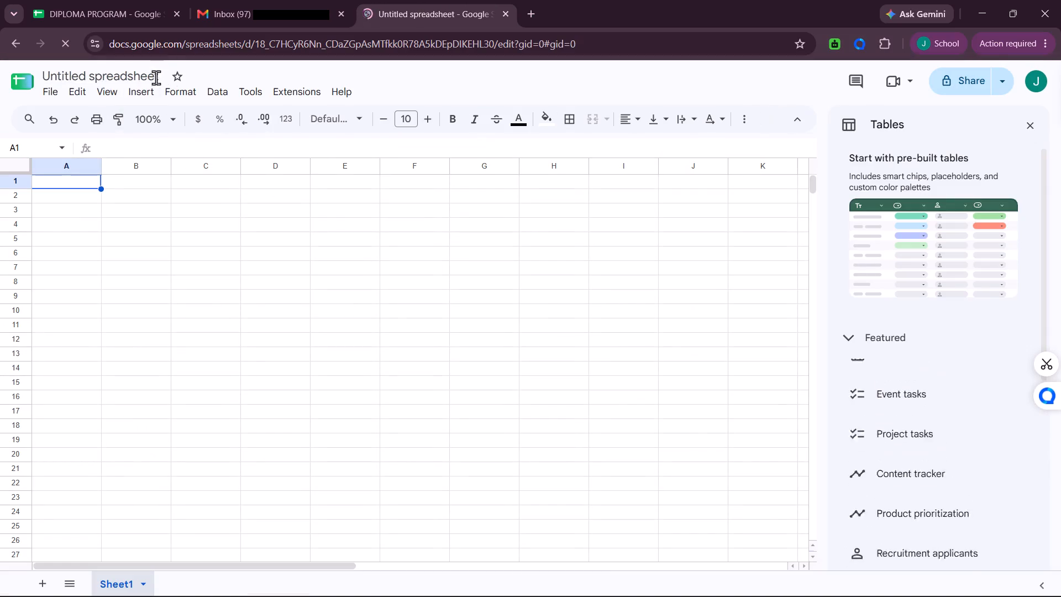
Rename the untitled spreadsheet as "Diwali Vacation Status".
drag(156, 77, 146, 79)
drag(164, 77, 34, 81)
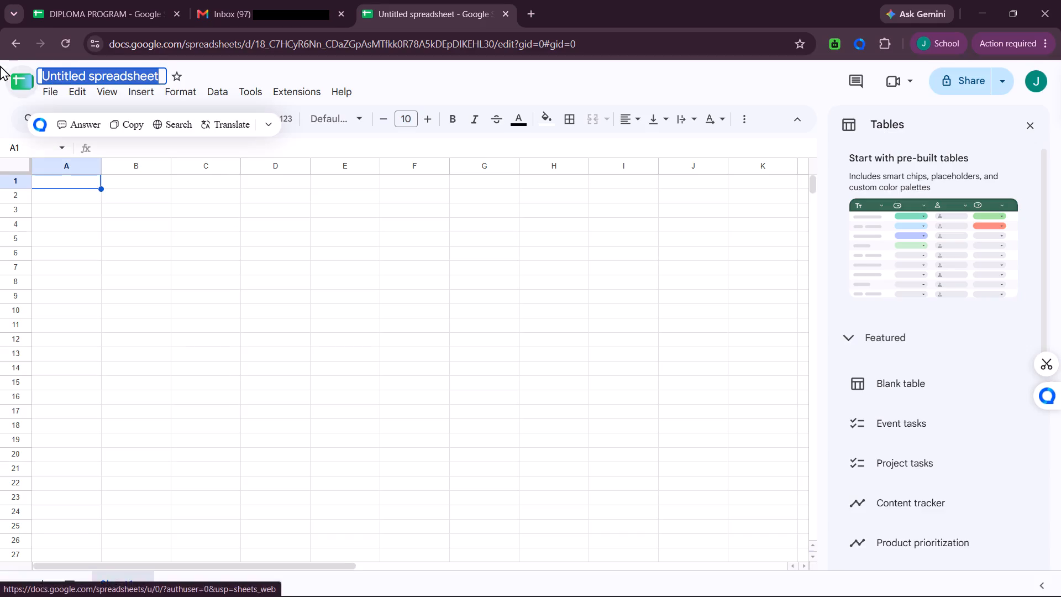
key(BackSpace)
key(v)
key(a)
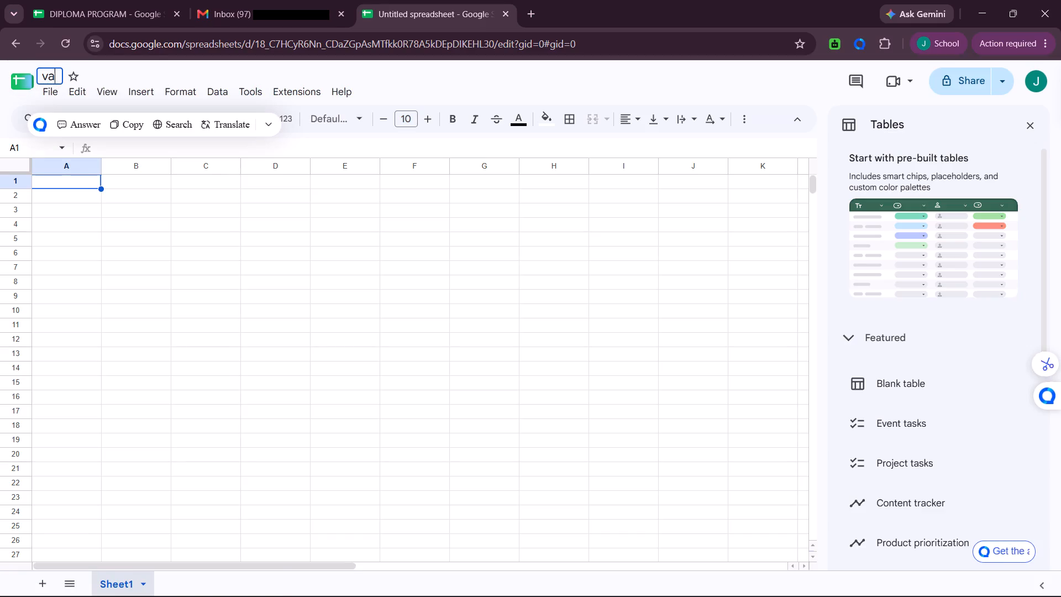
key(BackSpace)
key(BackSpace)
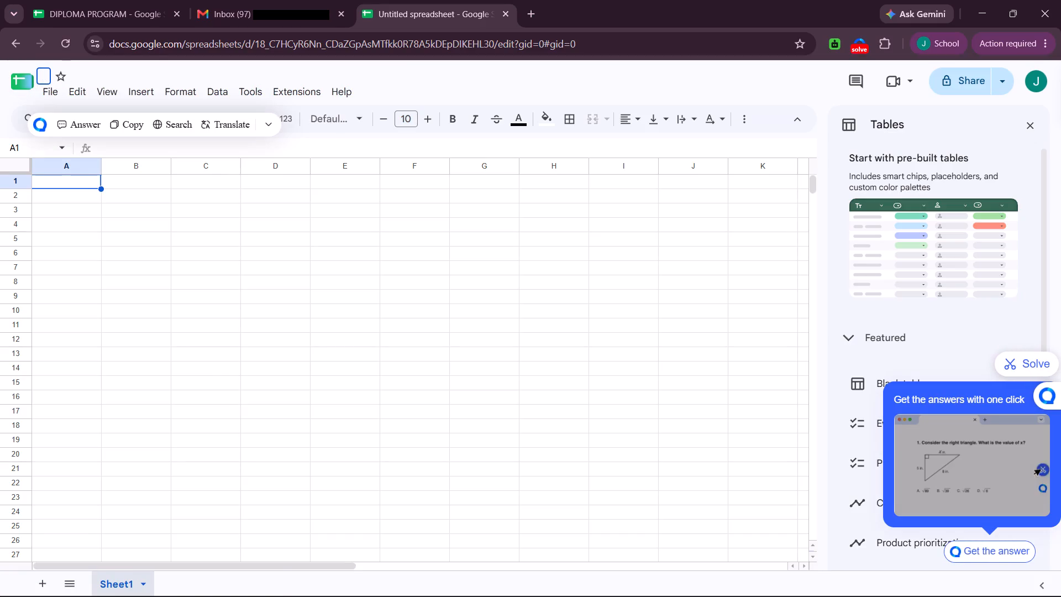
text(iwali)
key(space)
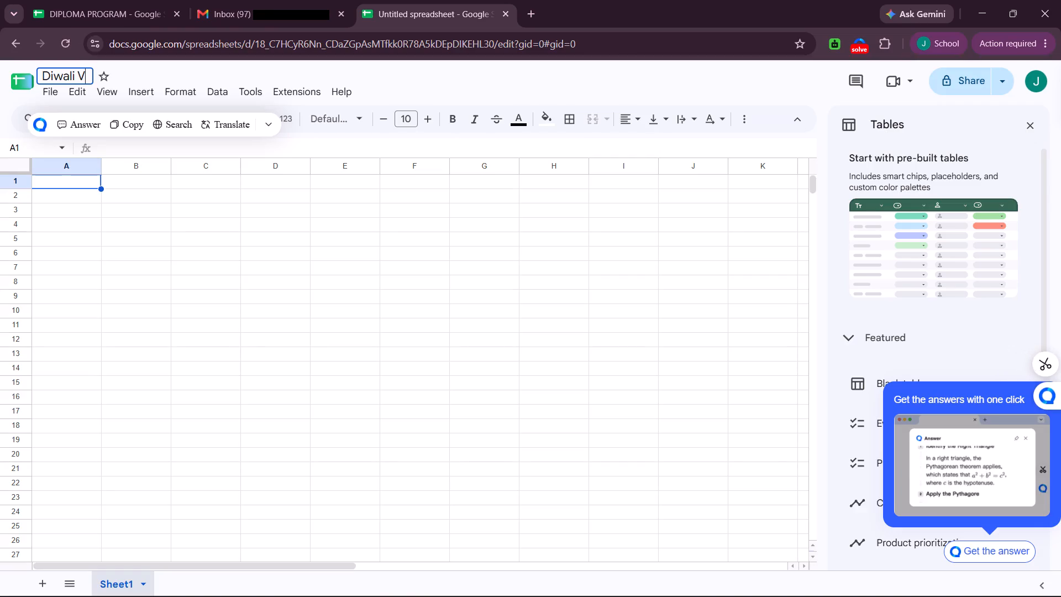
text(acation)
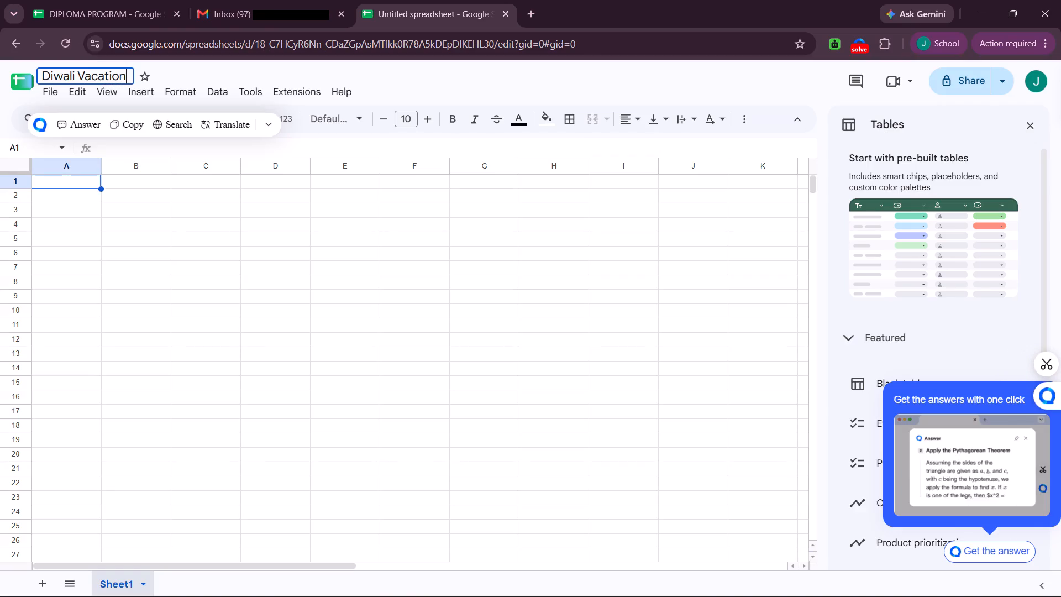
key(space)
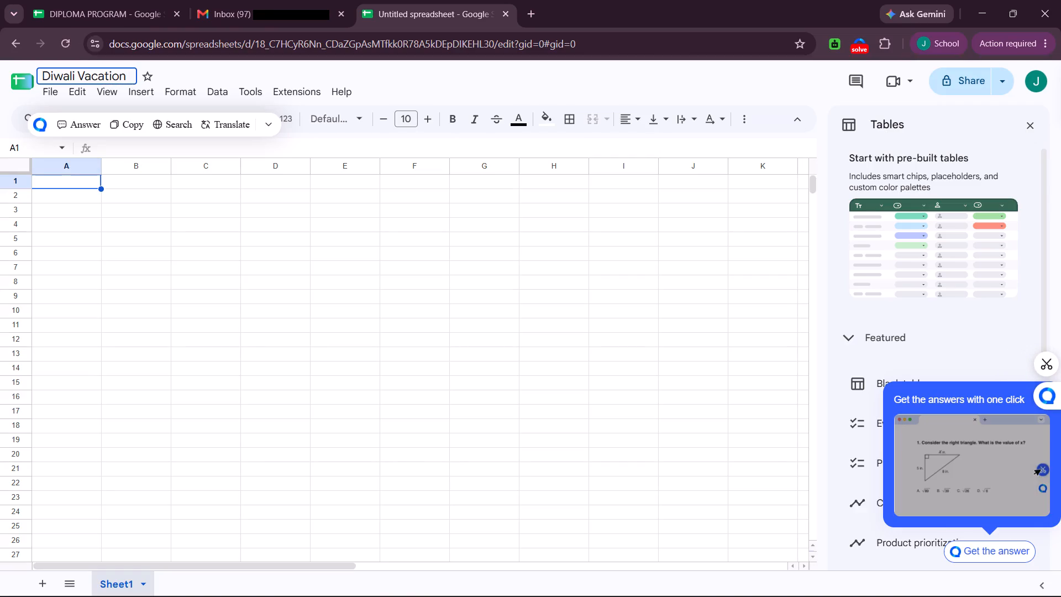
text(tatus)
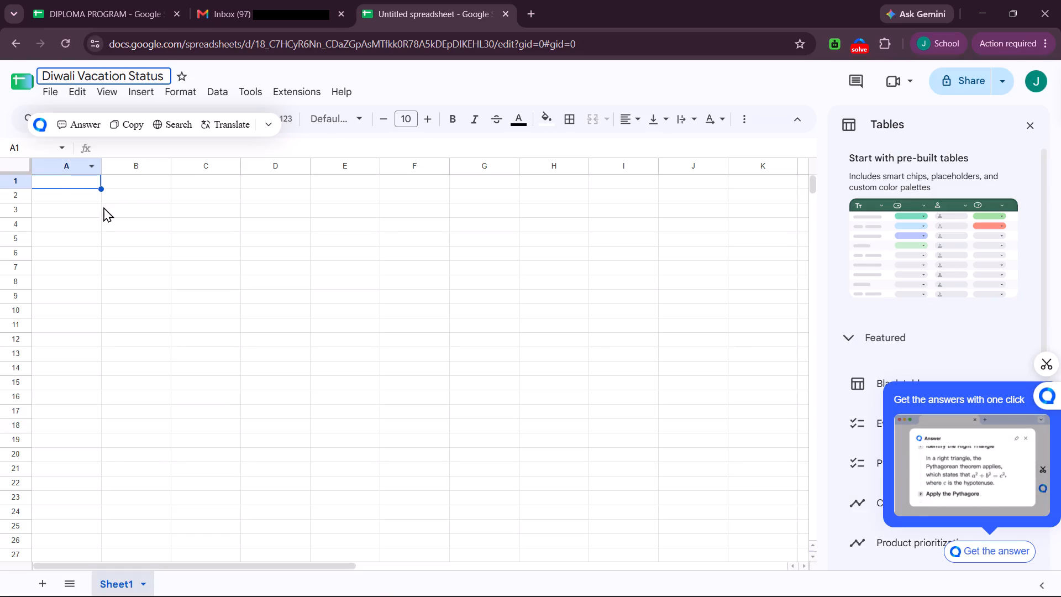
click(120, 219)
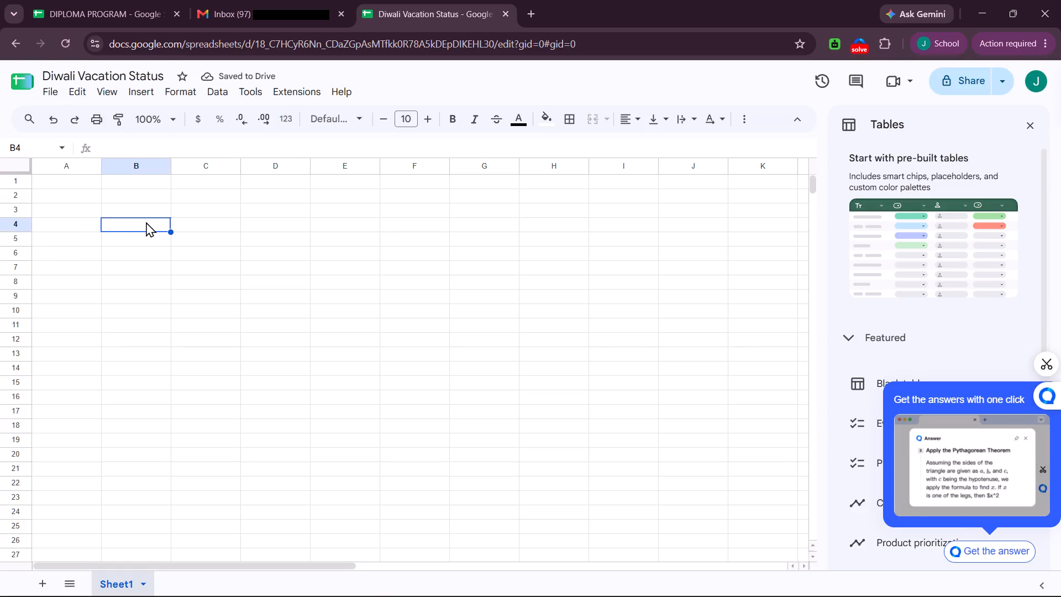
Enter the header "NAME" in cell B4.
double_click(146, 222)
text(na)
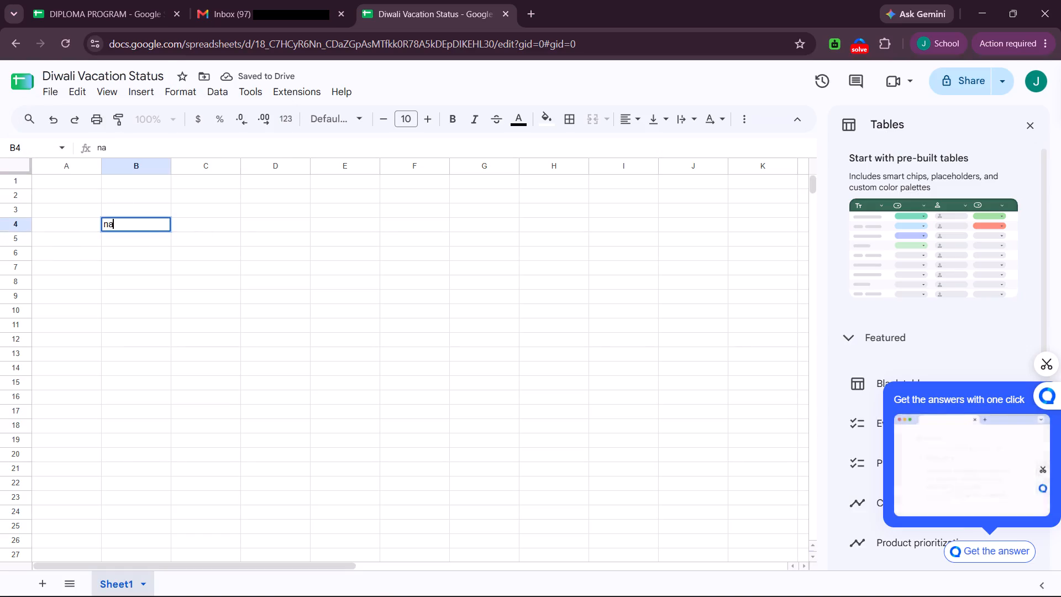
key(BackSpace)
key(BackSpace)
text(NAMES)
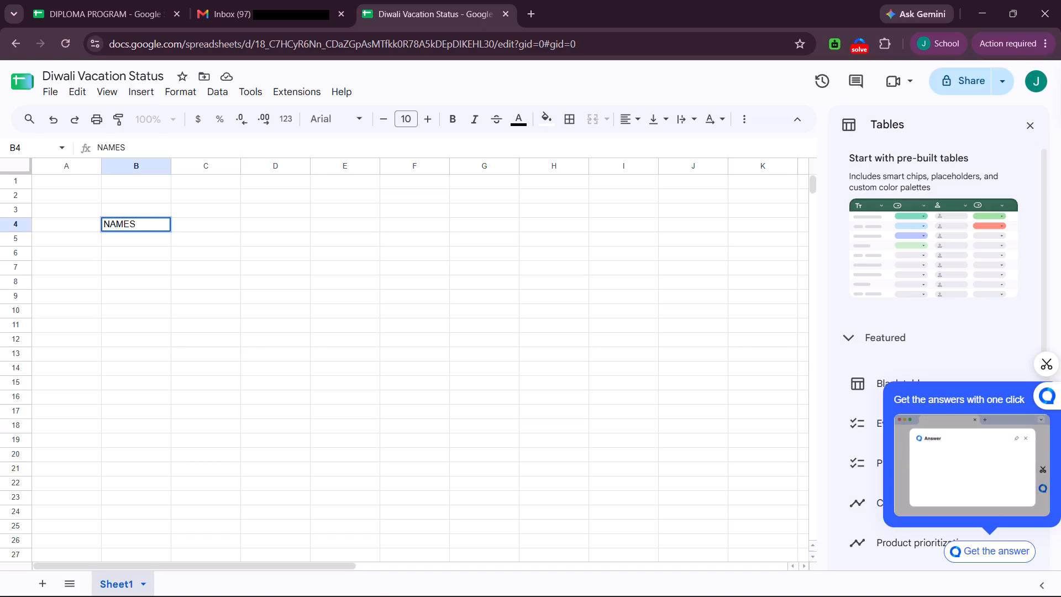
key(BackSpace)
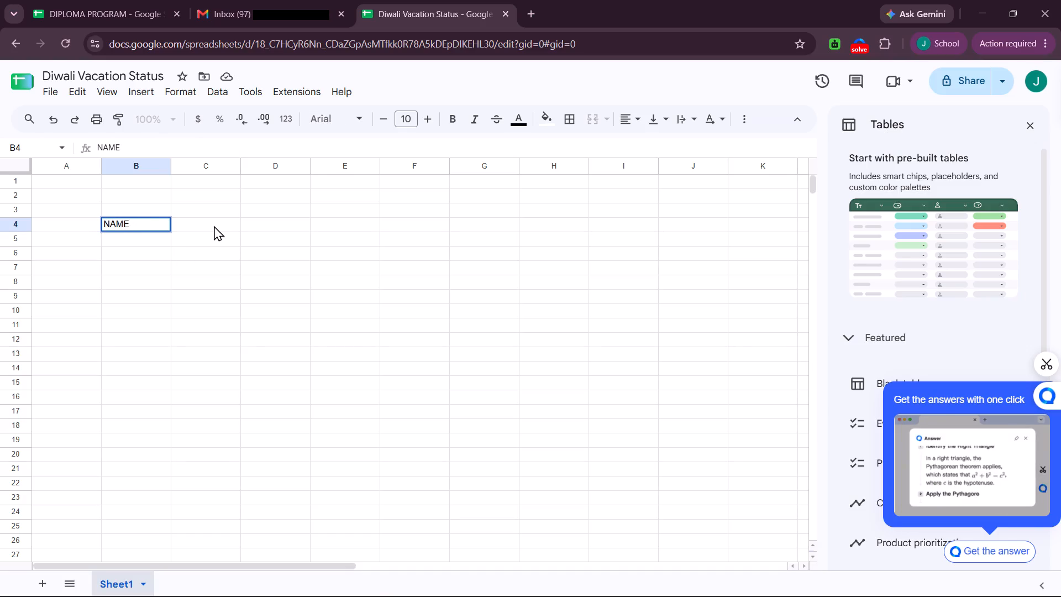
Enter the header "OFFICIAL VACATION DATE" in cell C4, beside the NAME header.
click(213, 225)
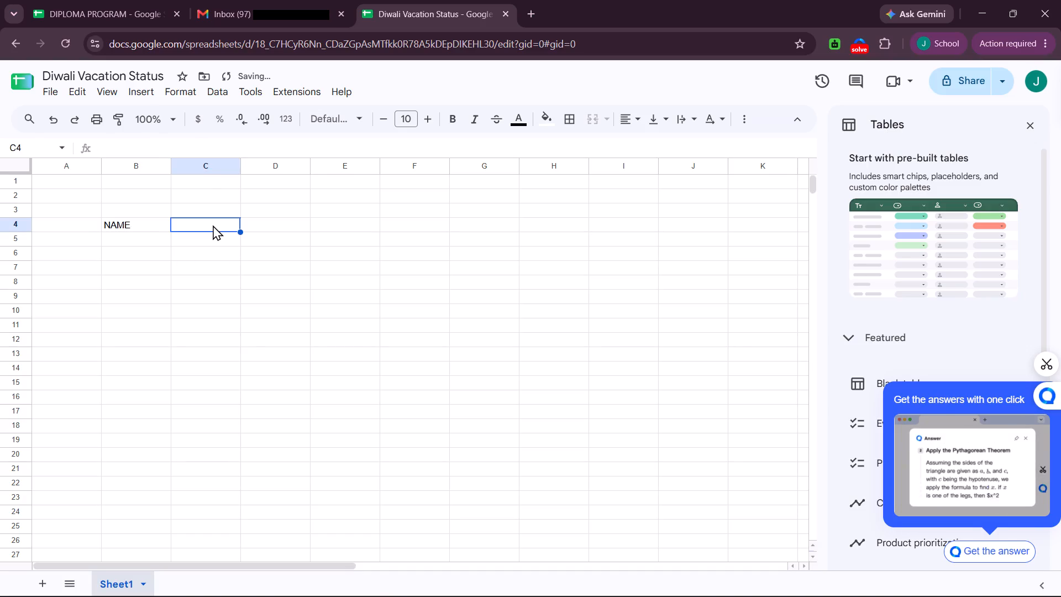
key(o)
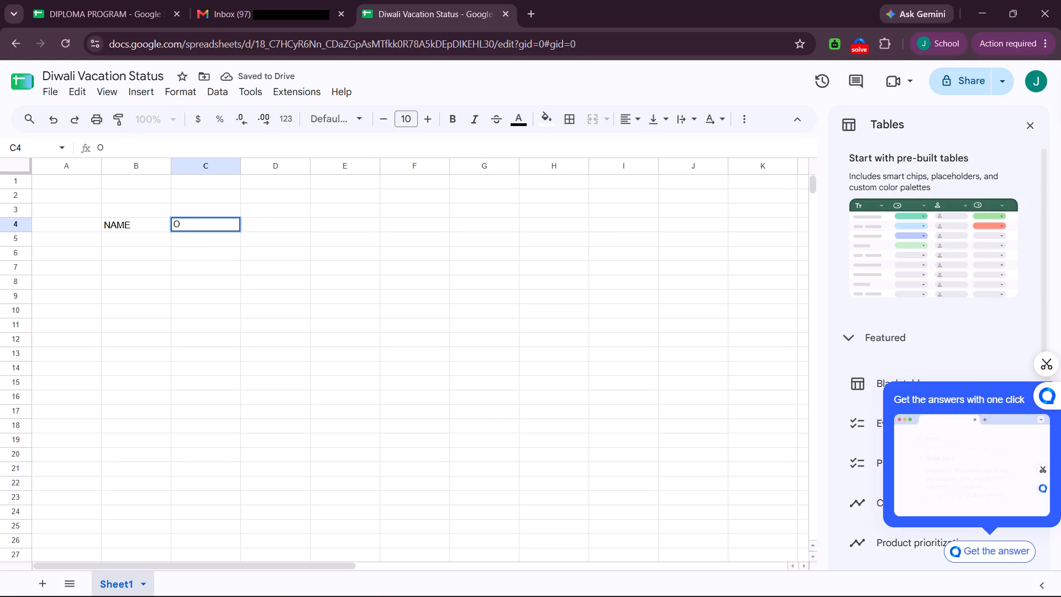
text(FF)
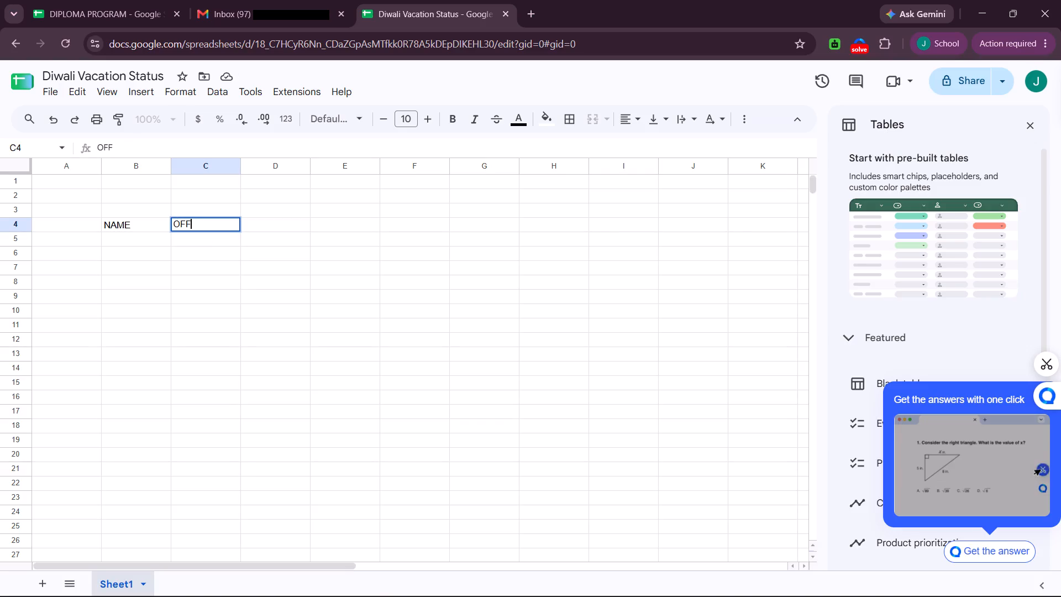
text(ICIAL)
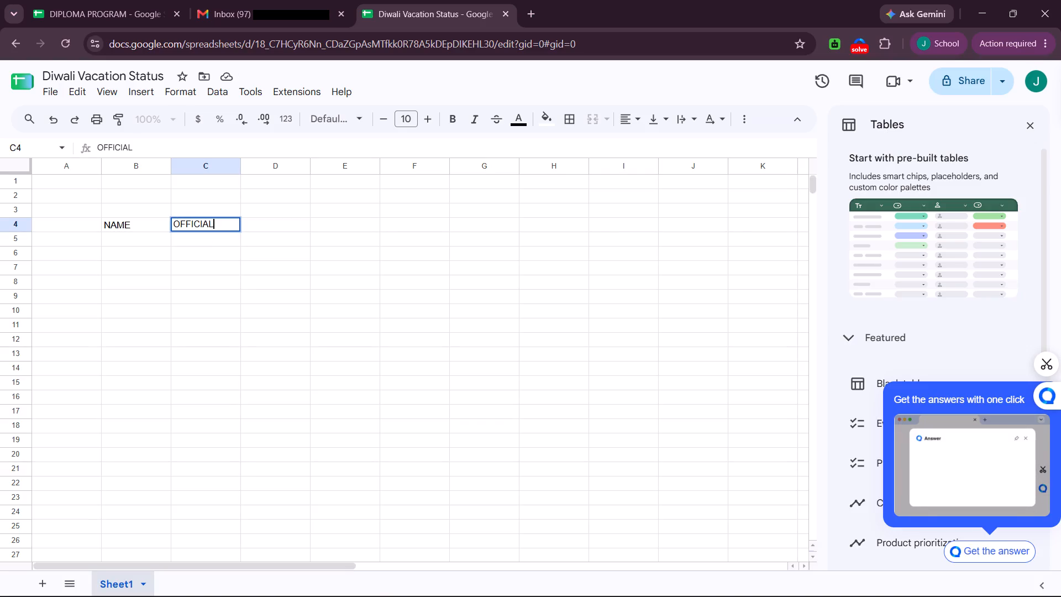
key(space)
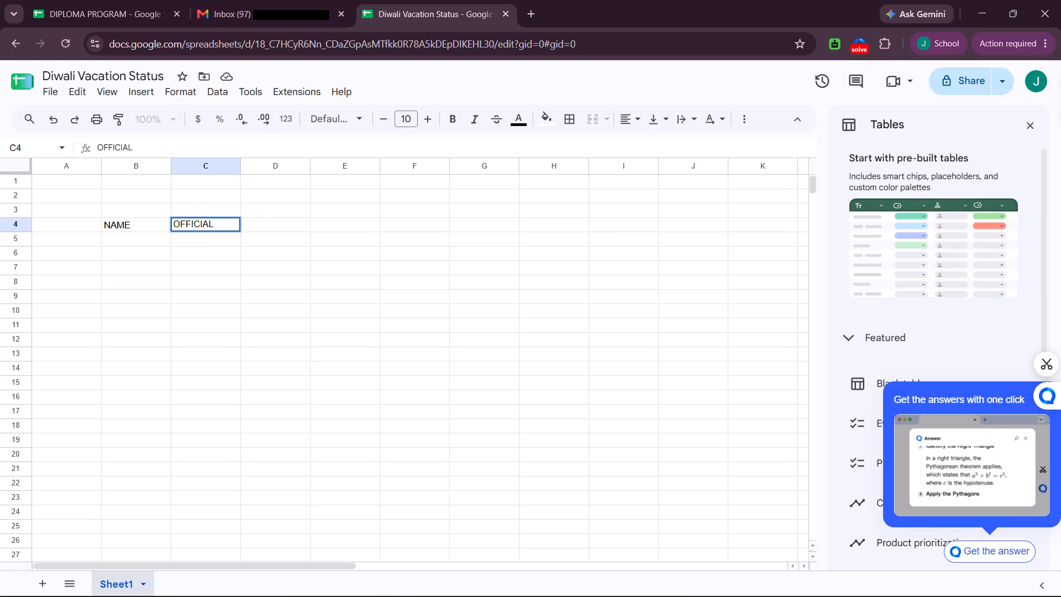
text(VA)
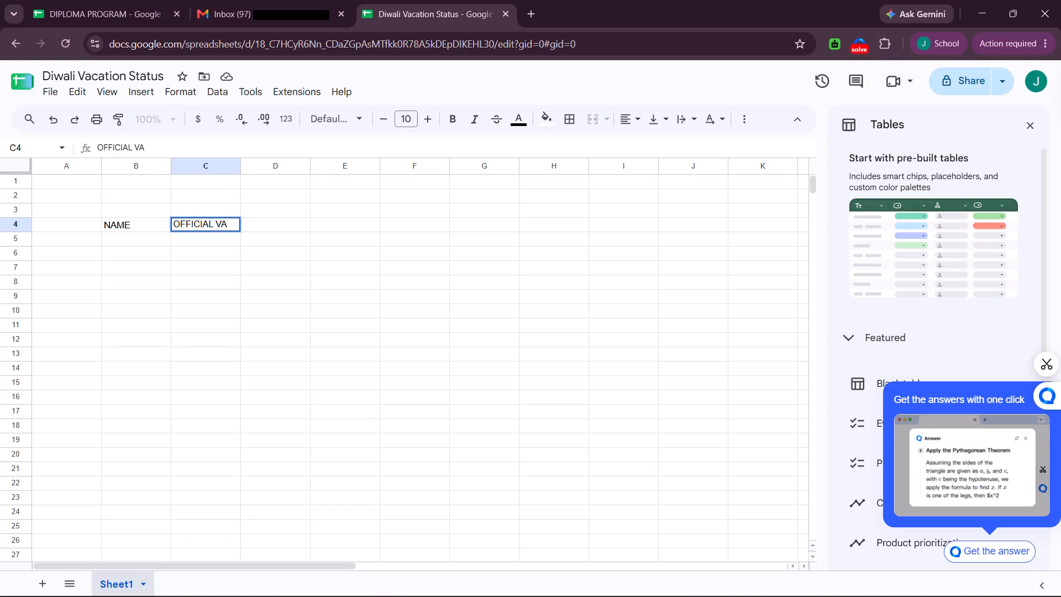
key(t)
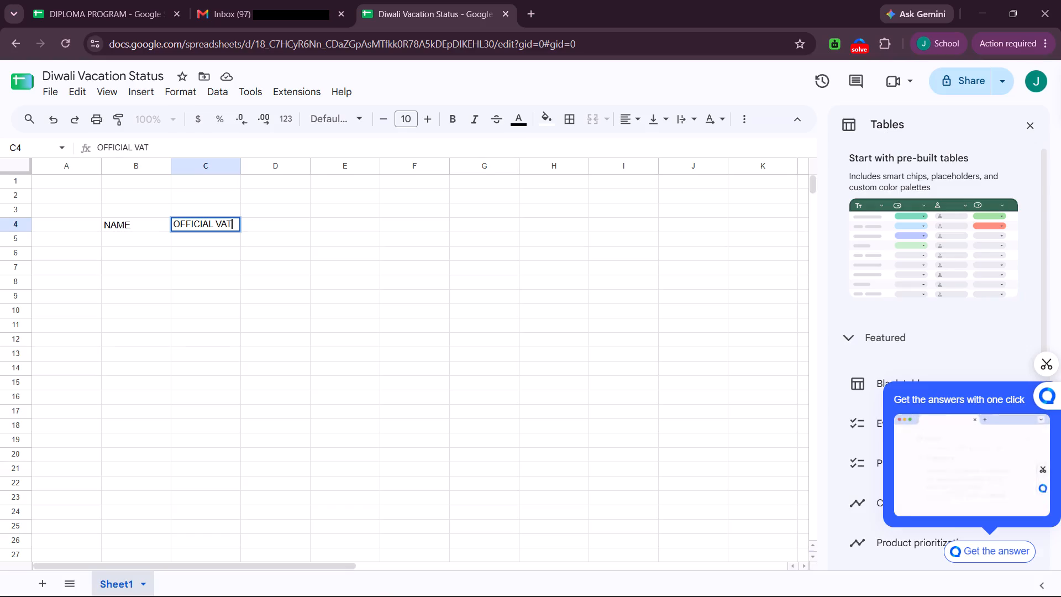
key(BackSpace)
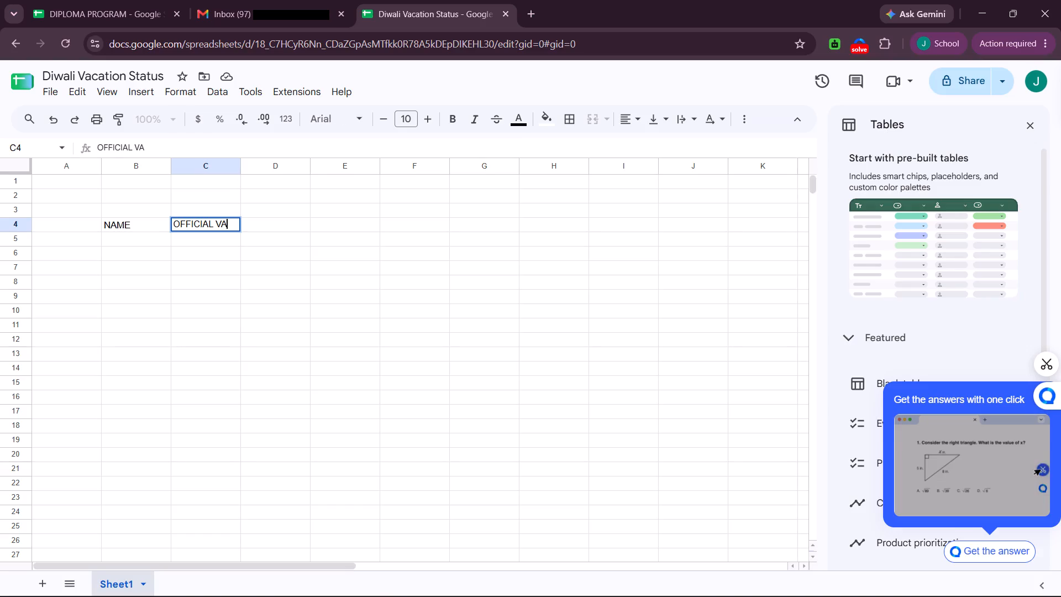
text(CATION DATE)
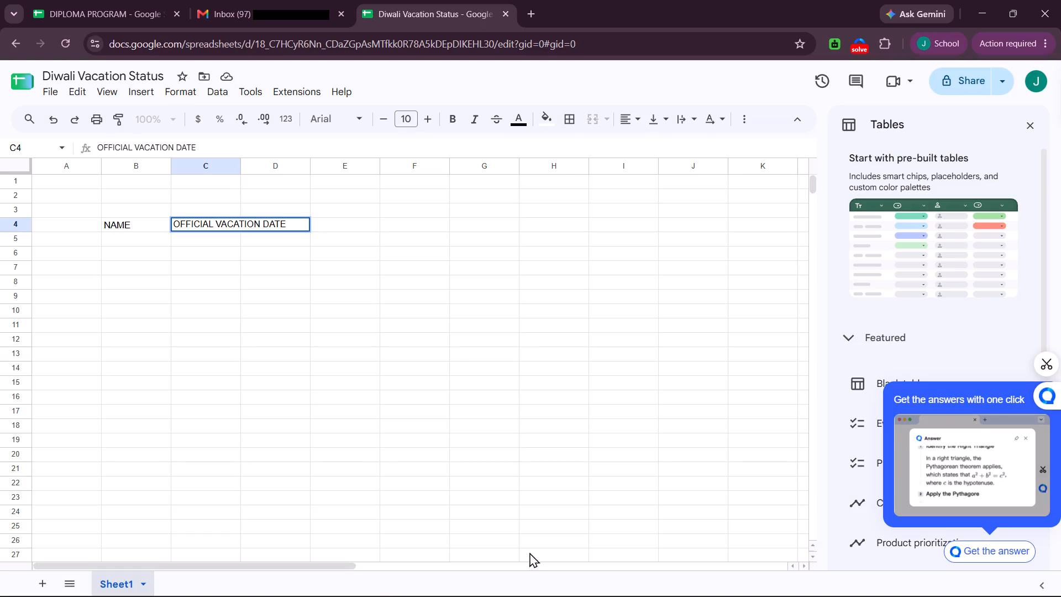
click(369, 213)
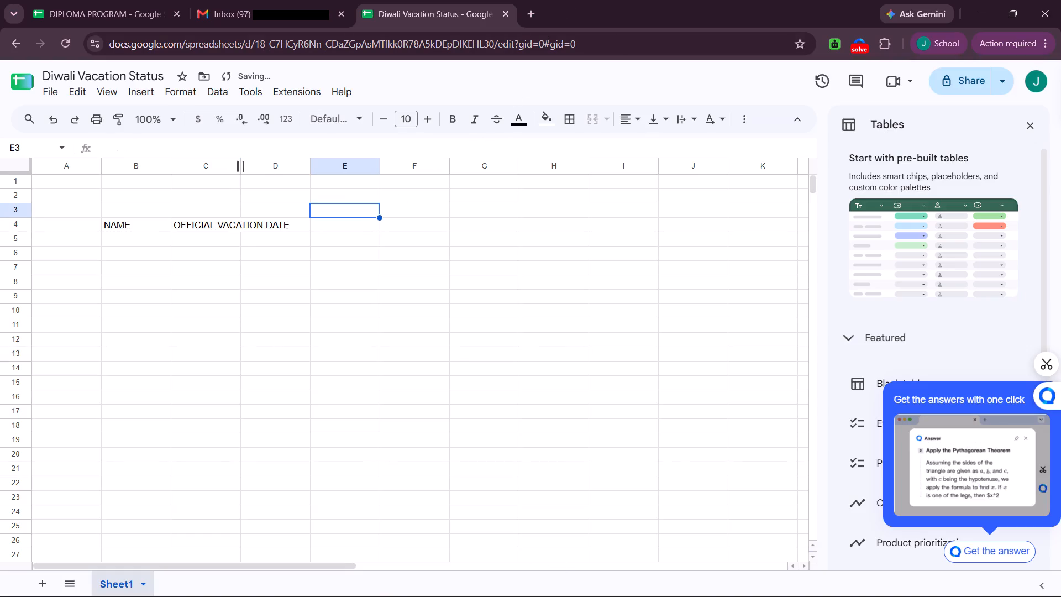
Widen column C so the whole vacation date header fits inside it.
drag(242, 161, 295, 166)
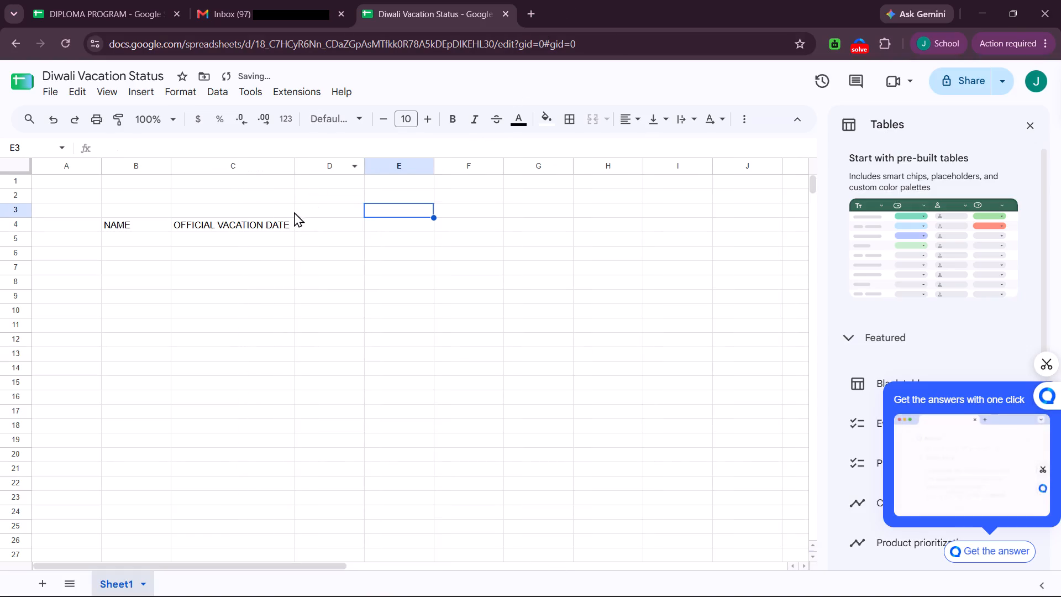
Change the word "VACATION" in the C4 header to "Vacation".
double_click(283, 220)
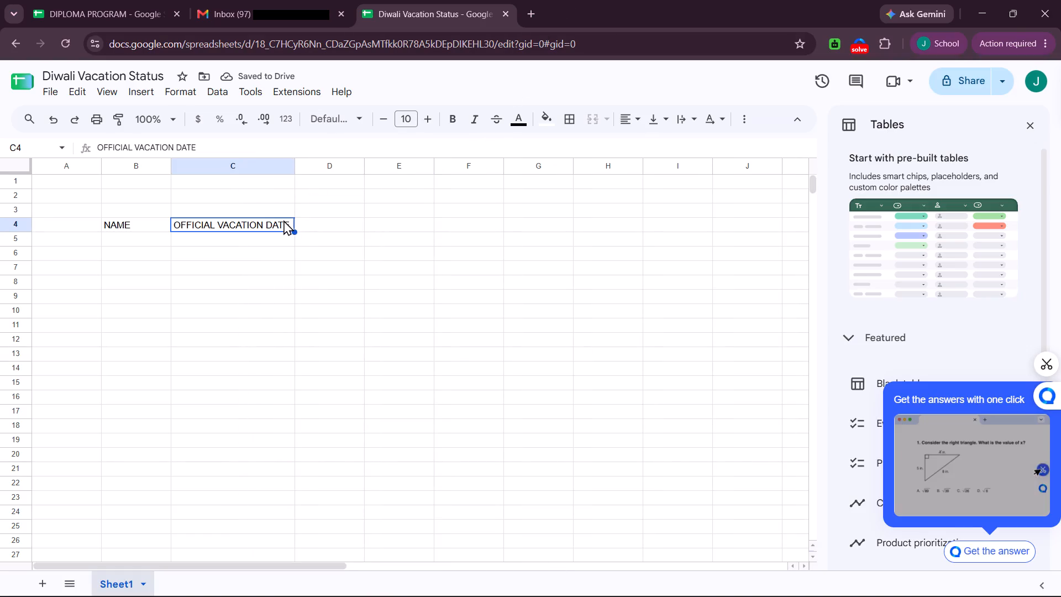
click(288, 223)
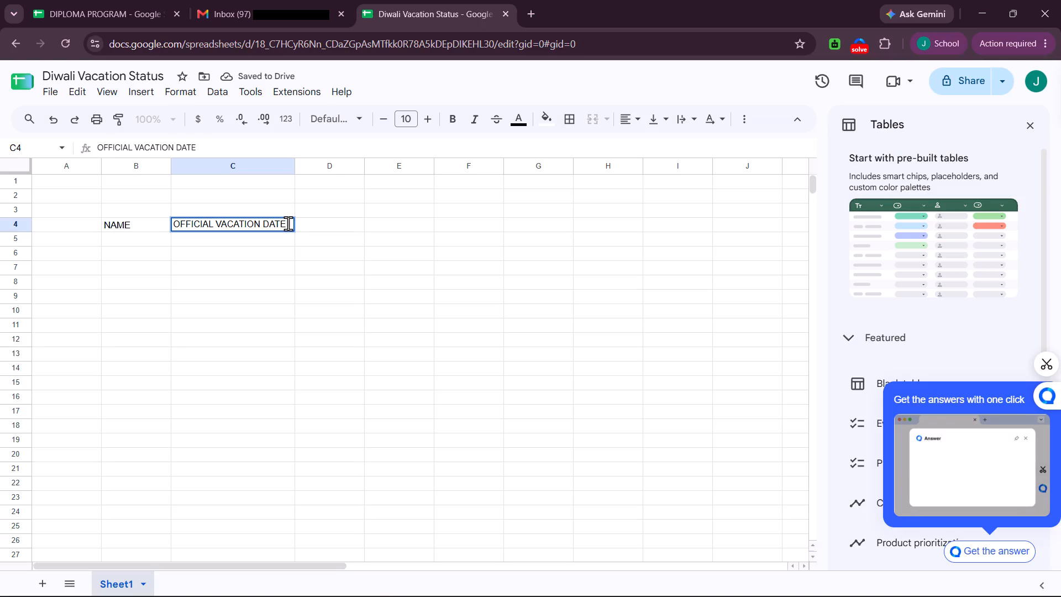
click(261, 225)
key(BackSpace)
key(BackSpace)
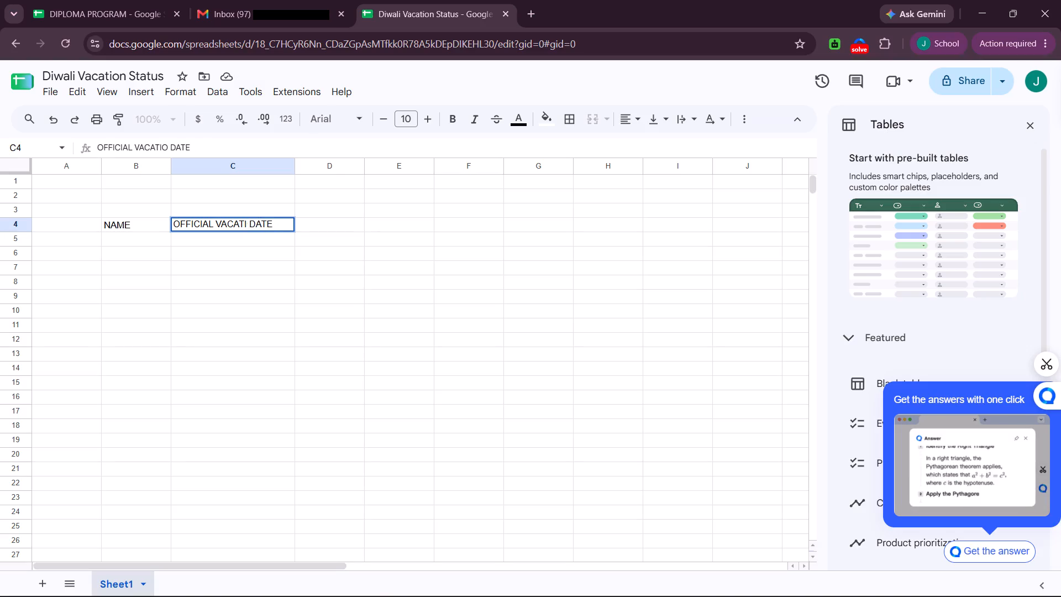
key(BackSpace)
key(BackSpace)
key(BackSpace)
key(BackSpace)
key(BackSpace)
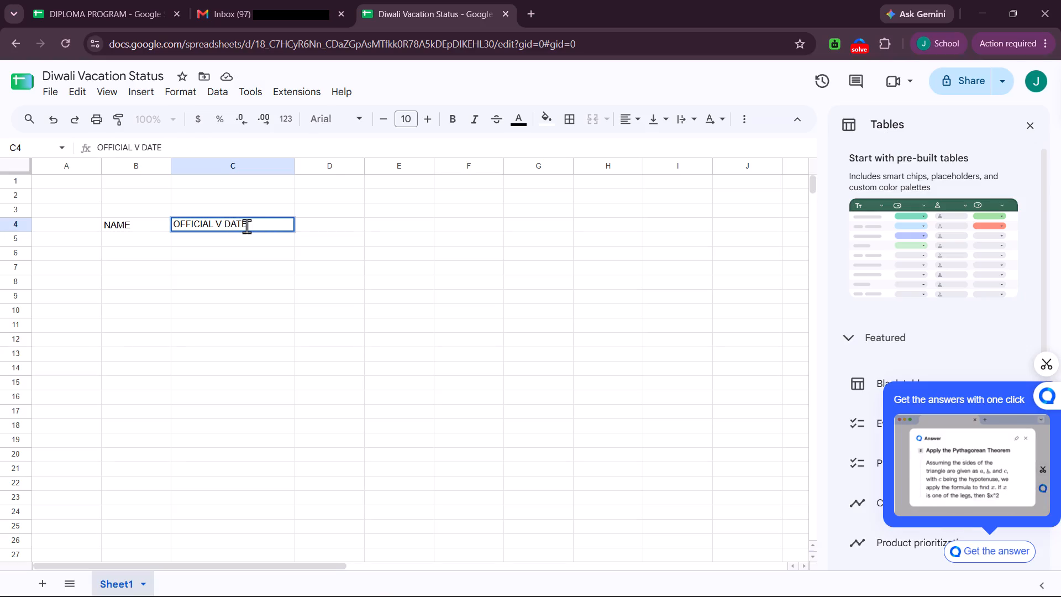
text(acation)
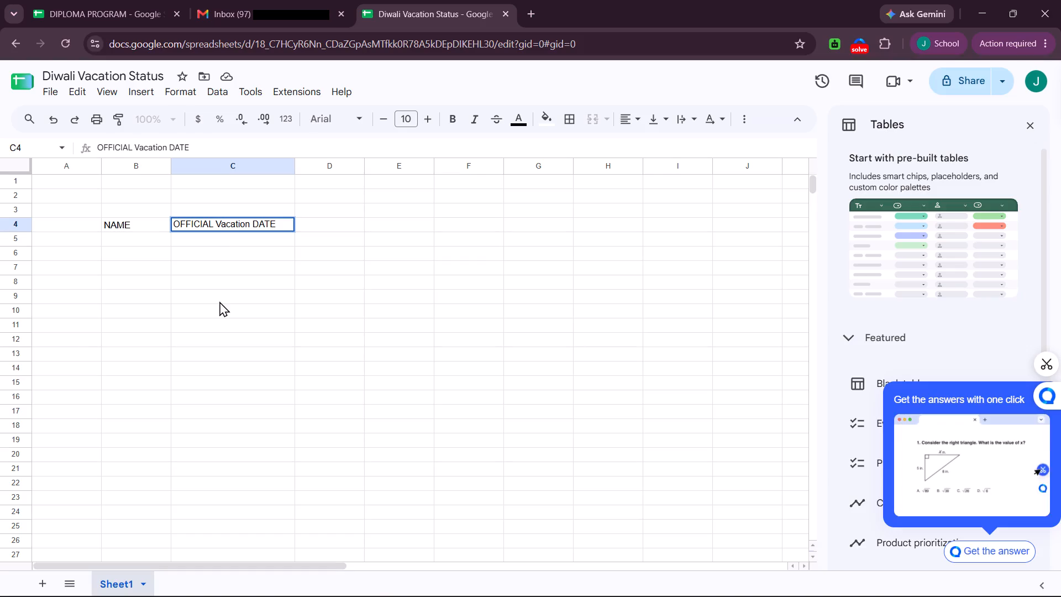
Replace the first word of the C4 header with "Offical" in mixed case.
click(214, 222)
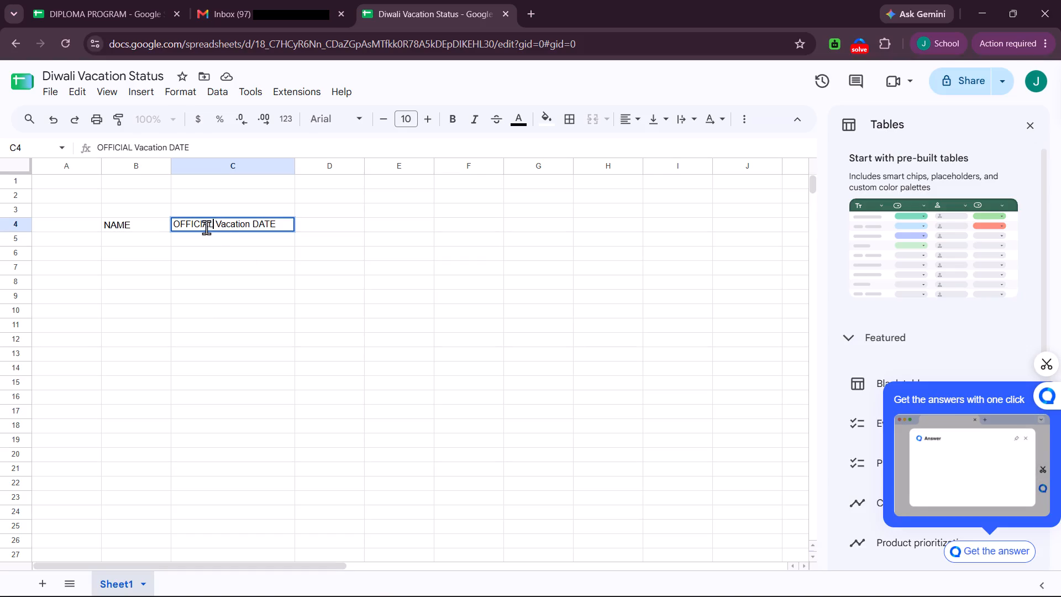
key(BackSpace)
key(BackSpace)
key(BackSpace)
key(BackSpace)
key(BackSpace)
key(BackSpace)
key(BackSpace)
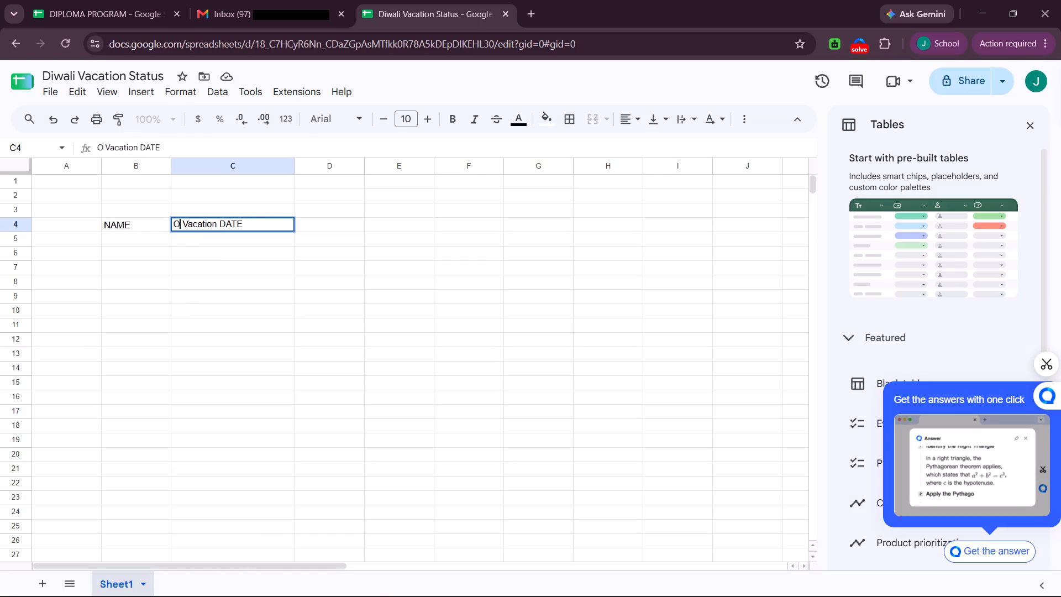
text(ffical)
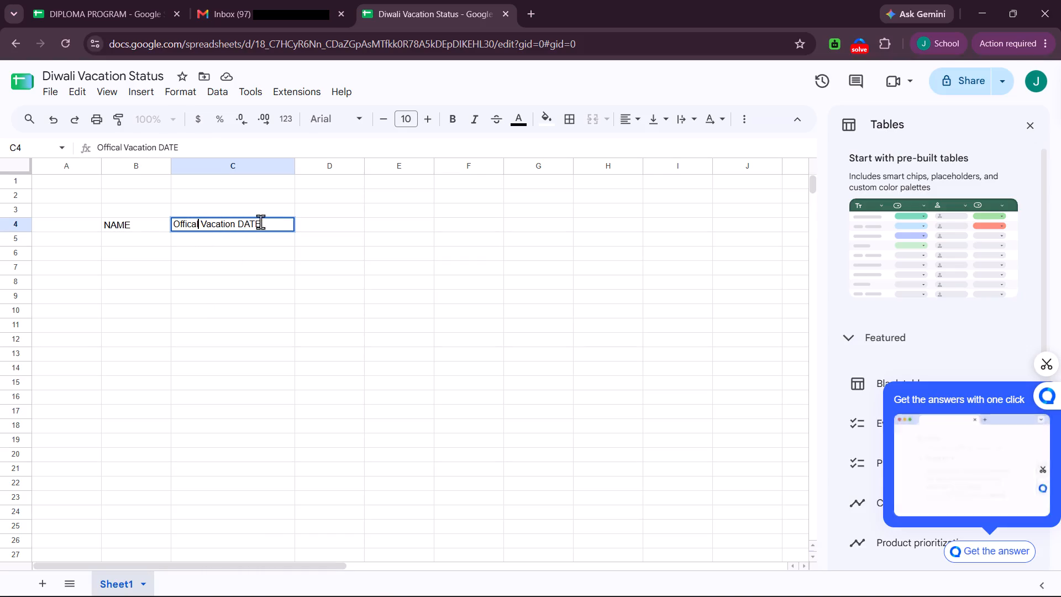
Change the last word of the C4 header to "Date" in mixed case.
click(264, 224)
key(BackSpace)
key(BackSpace)
key(BackSpace)
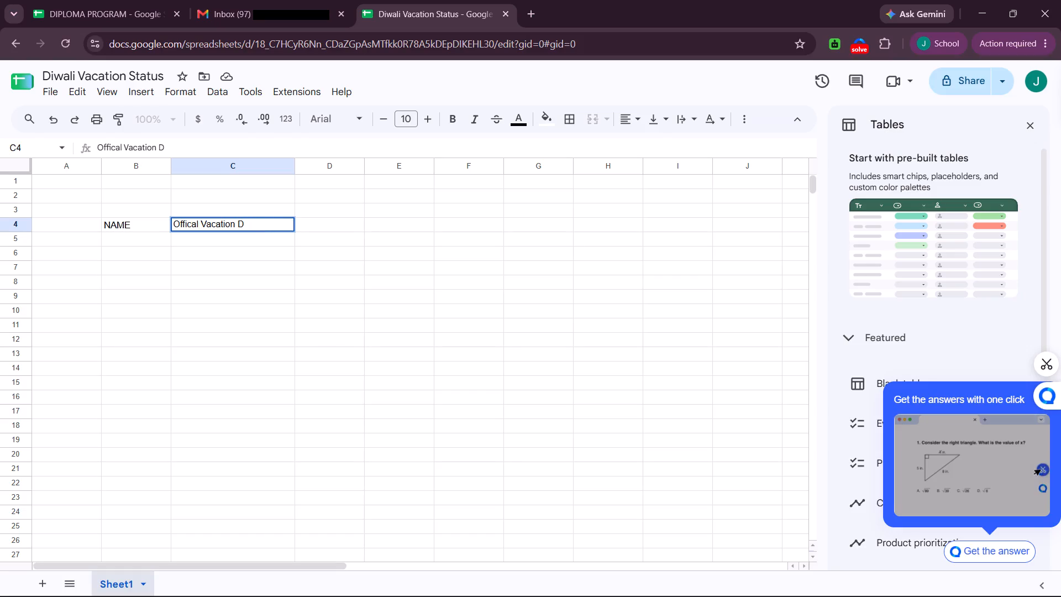
text(ate)
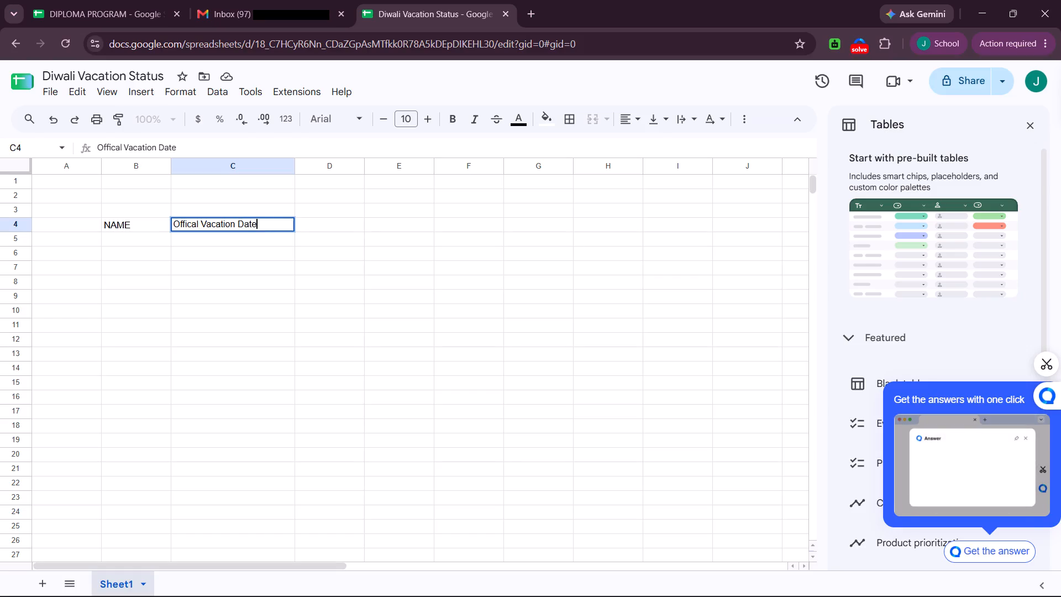
click(344, 197)
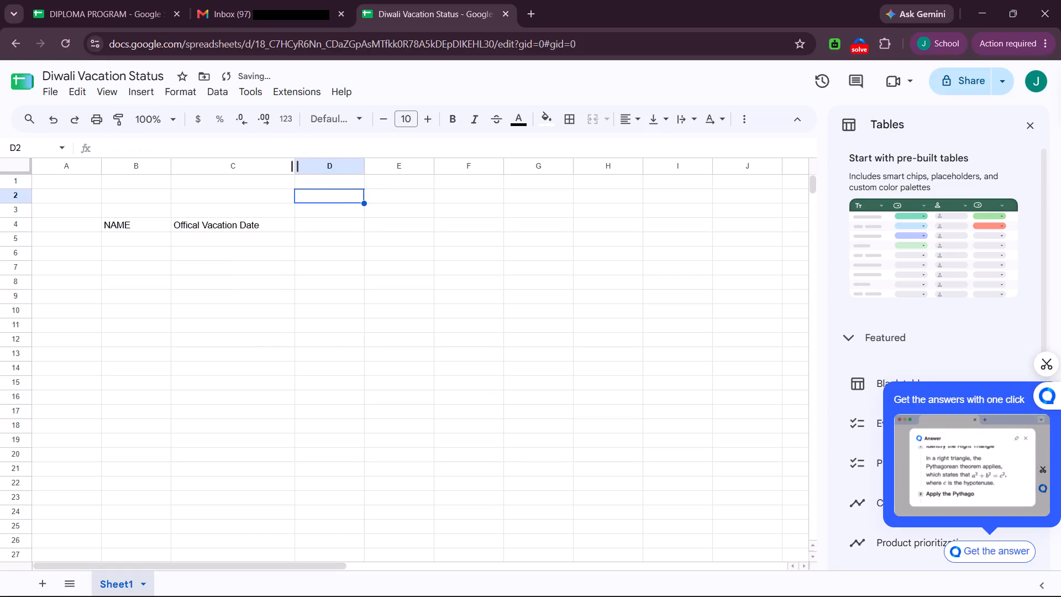
Narrow column C to fit closely around the "Offical Vacation Date" header.
drag(295, 165, 279, 173)
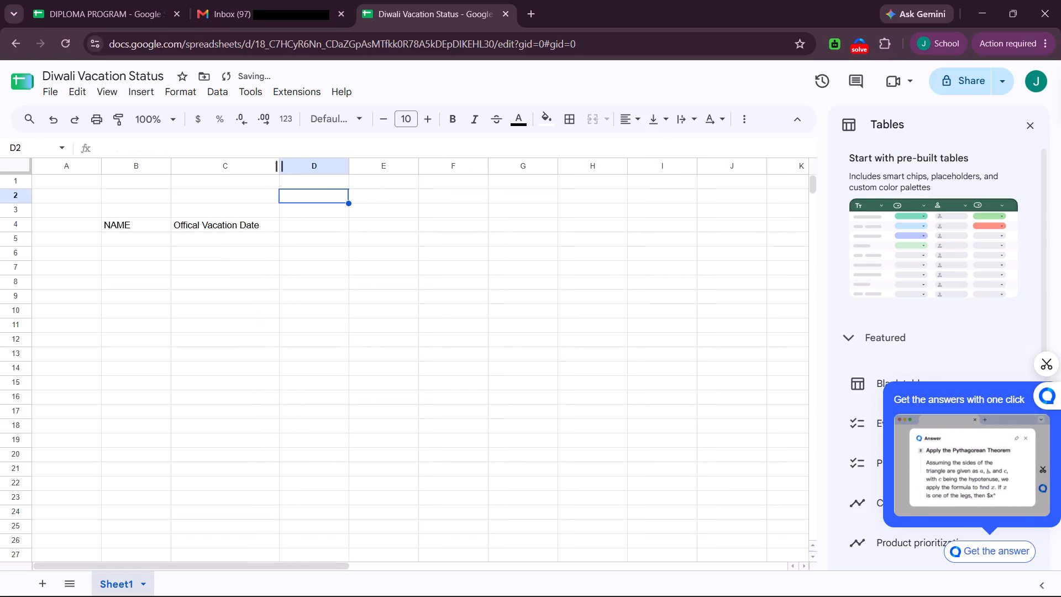
drag(280, 169, 265, 173)
click(390, 219)
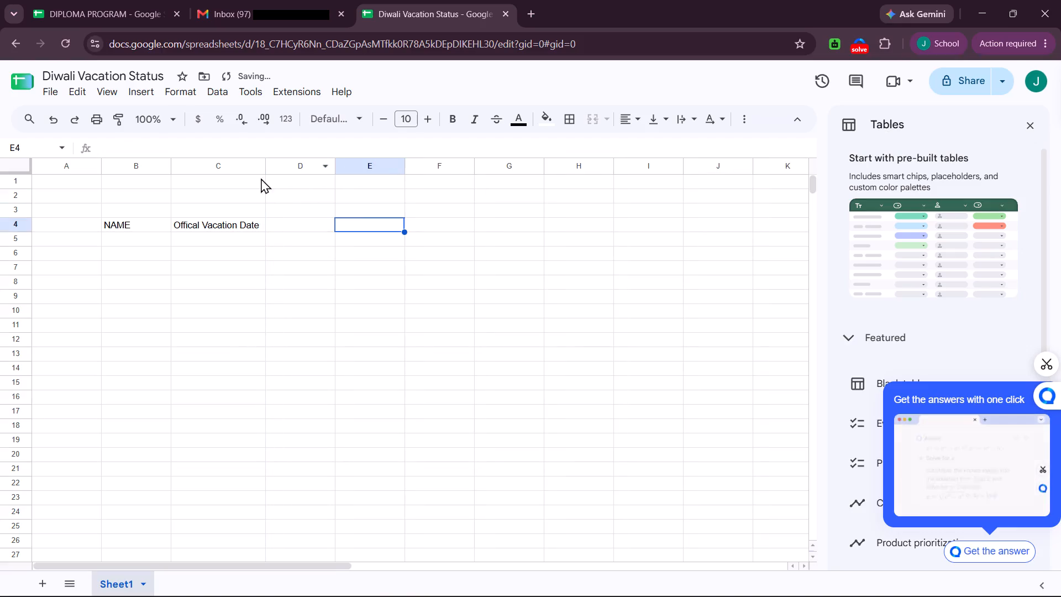
Center-align the contents of columns B, C and D horizontally.
click(152, 167)
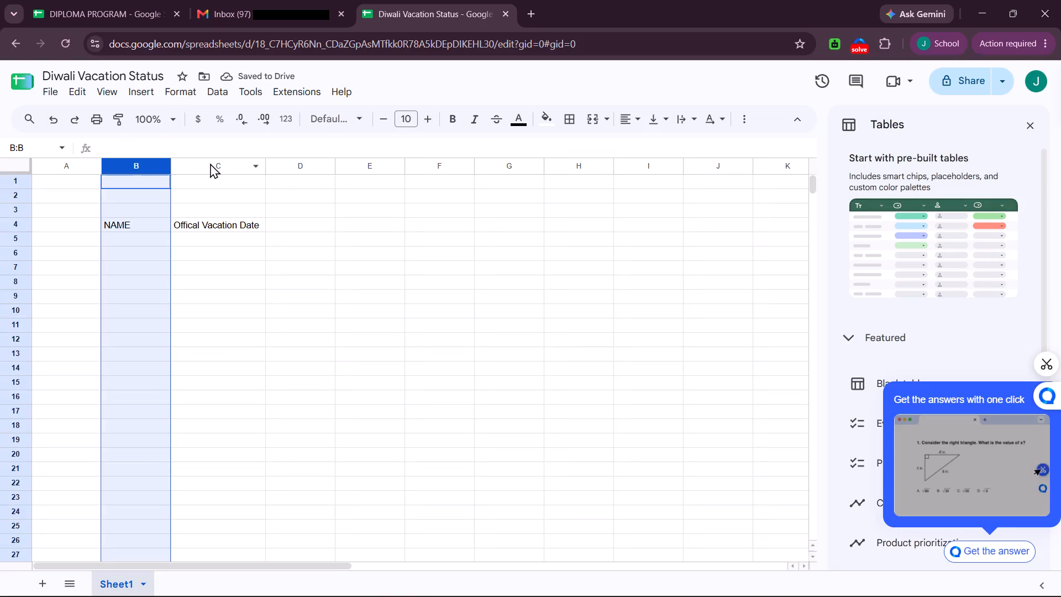
ctrl+click(211, 163)
ctrl+click(289, 163)
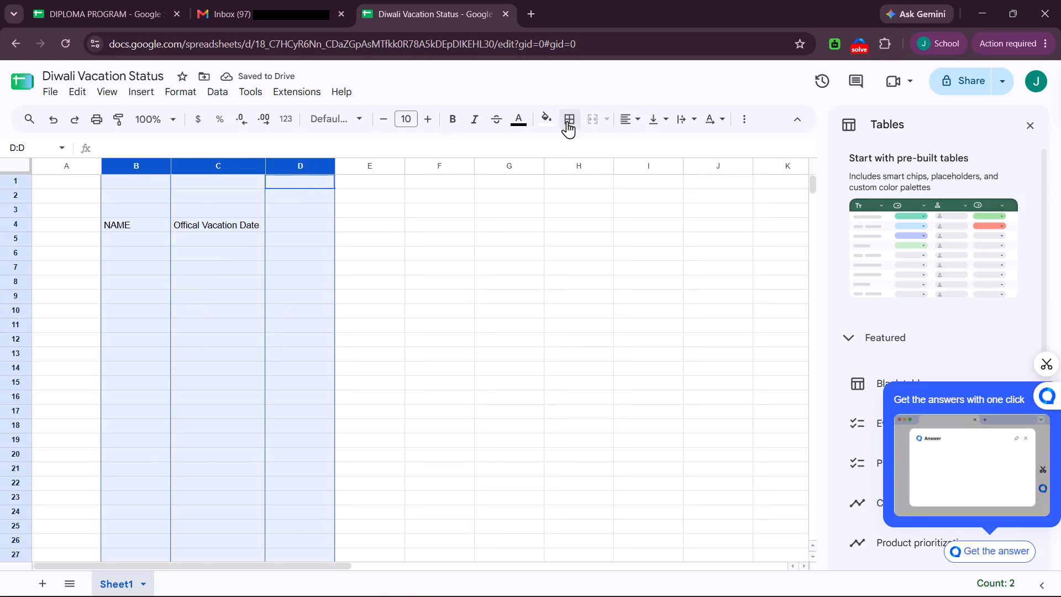
click(628, 119)
click(648, 142)
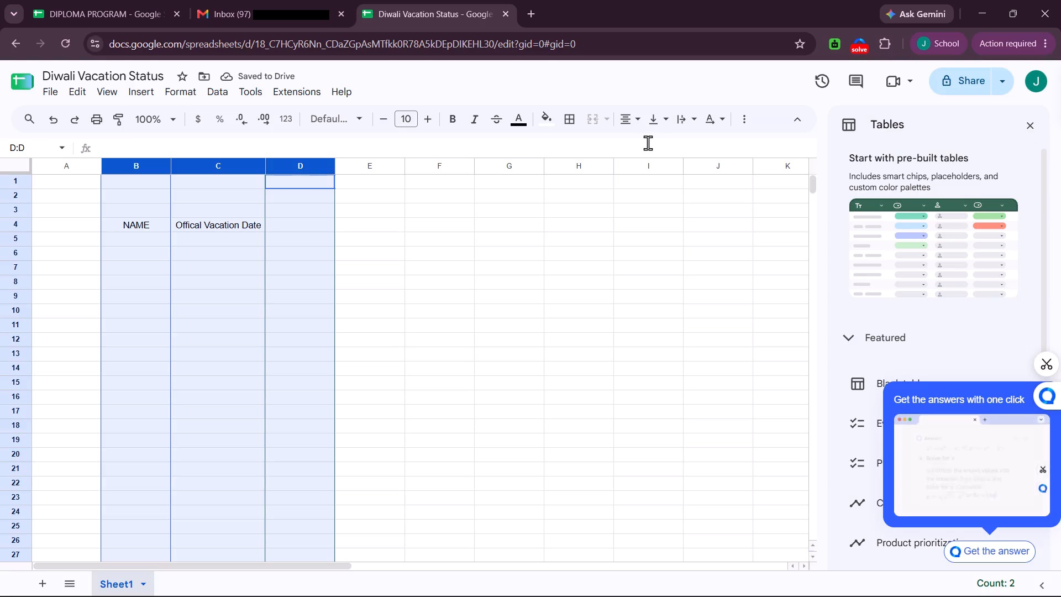
click(407, 214)
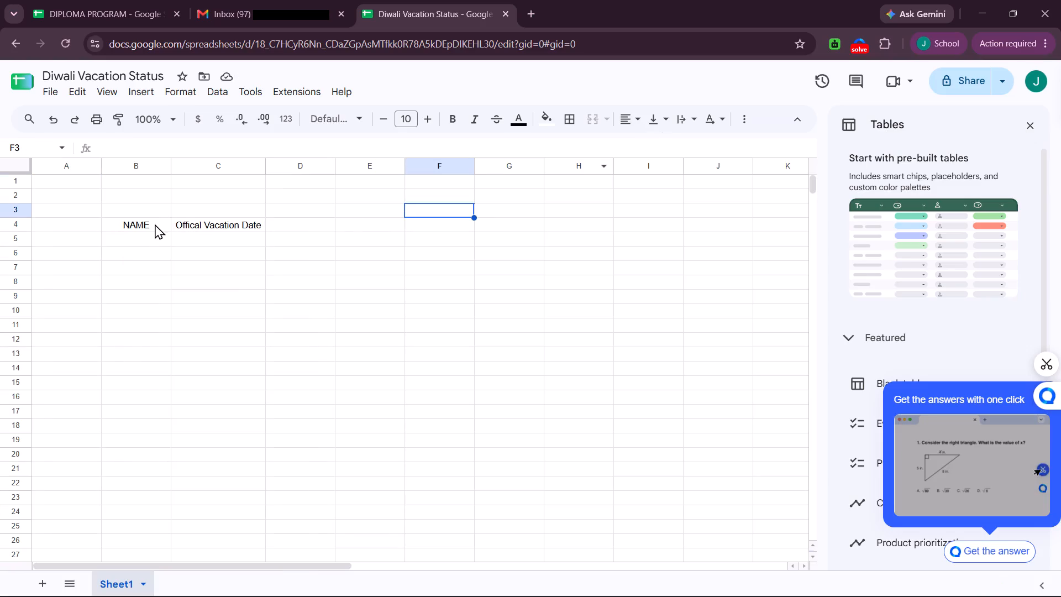
Replace the B4 header with "Name" in mixed case.
double_click(153, 227)
key(BackSpace)
key(BackSpace)
key(BackSpace)
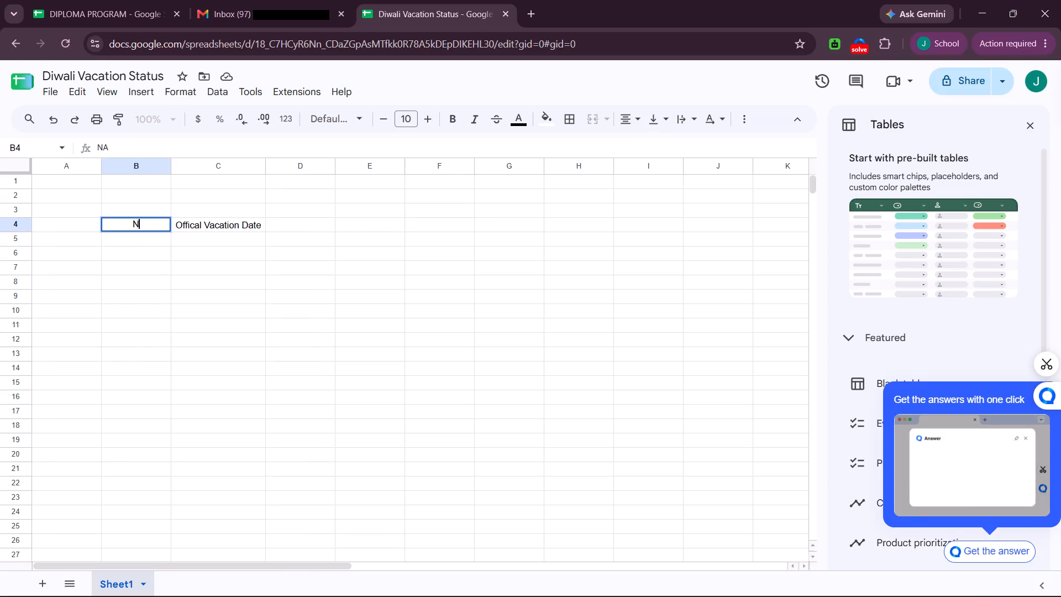
key(BackSpace)
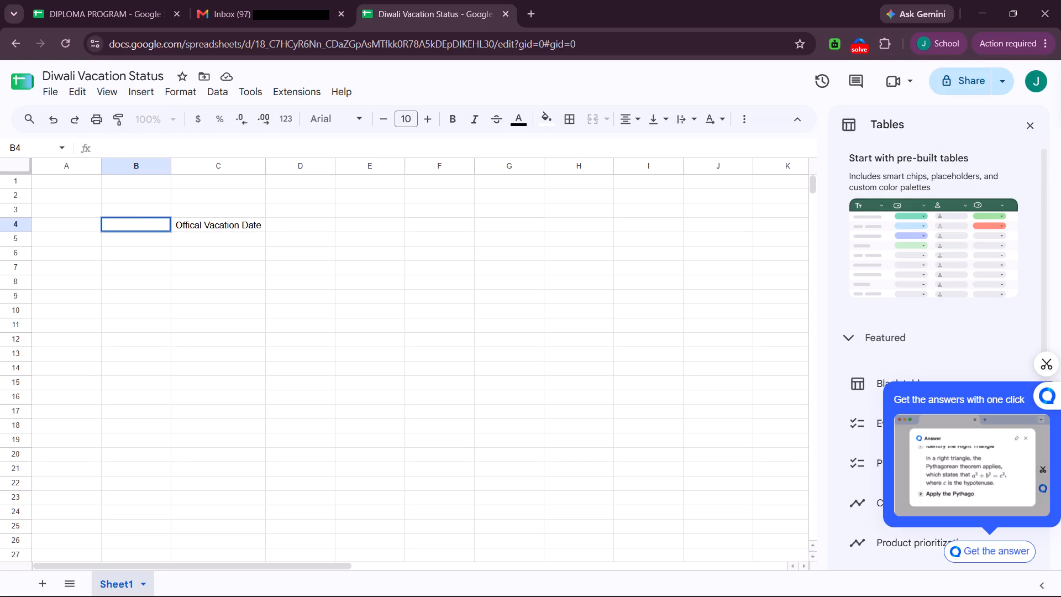
text(nam)
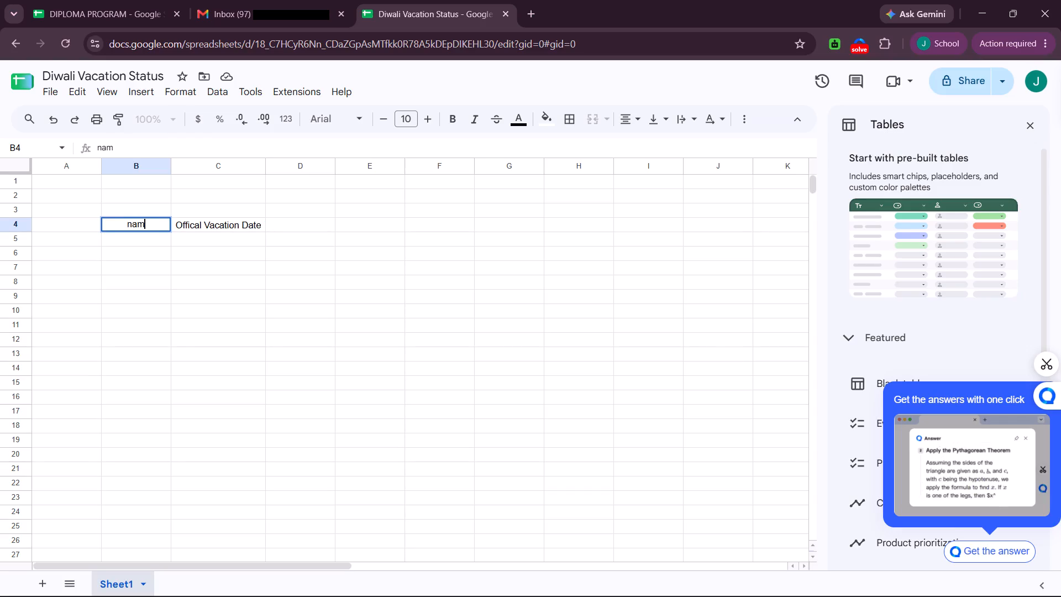
key(BackSpace)
key(BackSpace)
key(BackSpace)
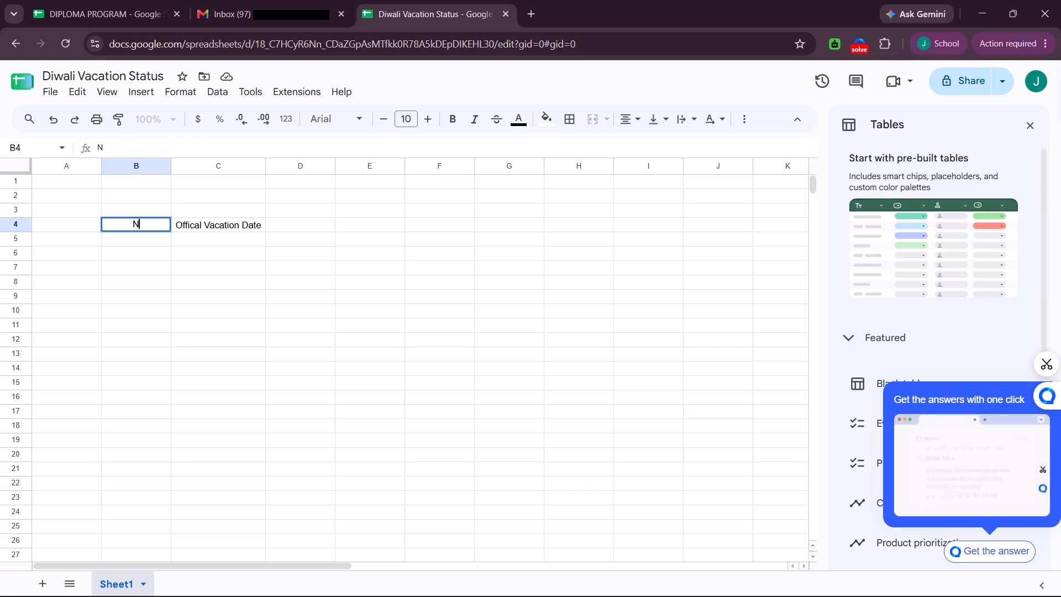
key(m)
key(BackSpace)
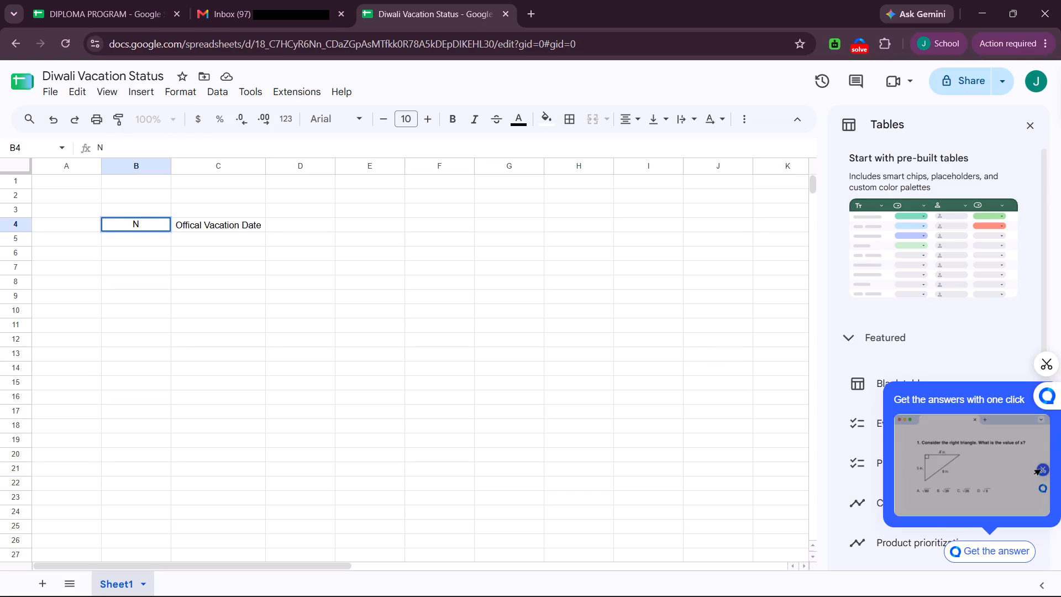
text(ame)
key(space)
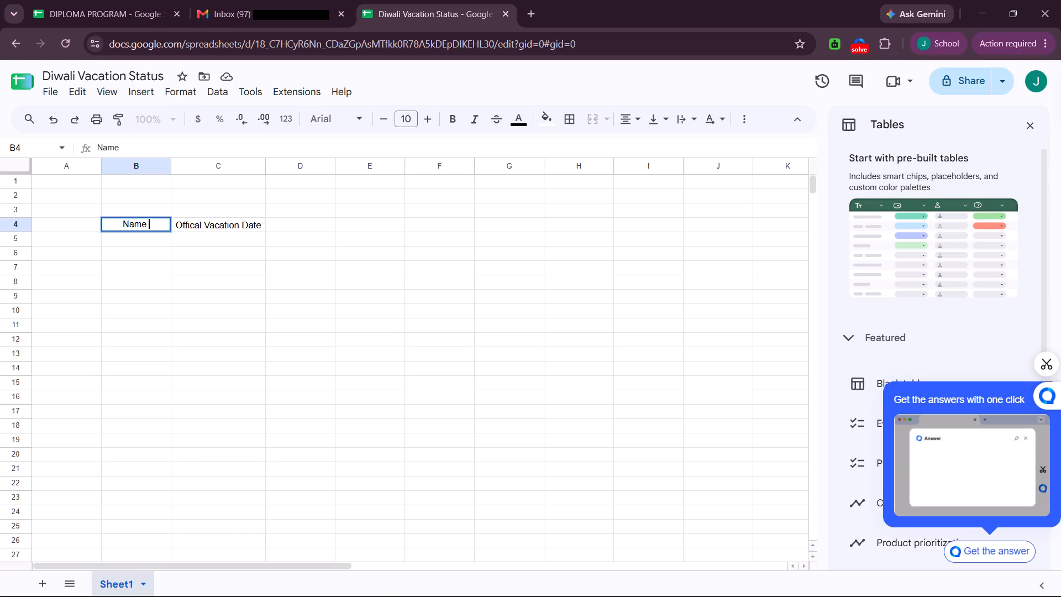
key(BackSpace)
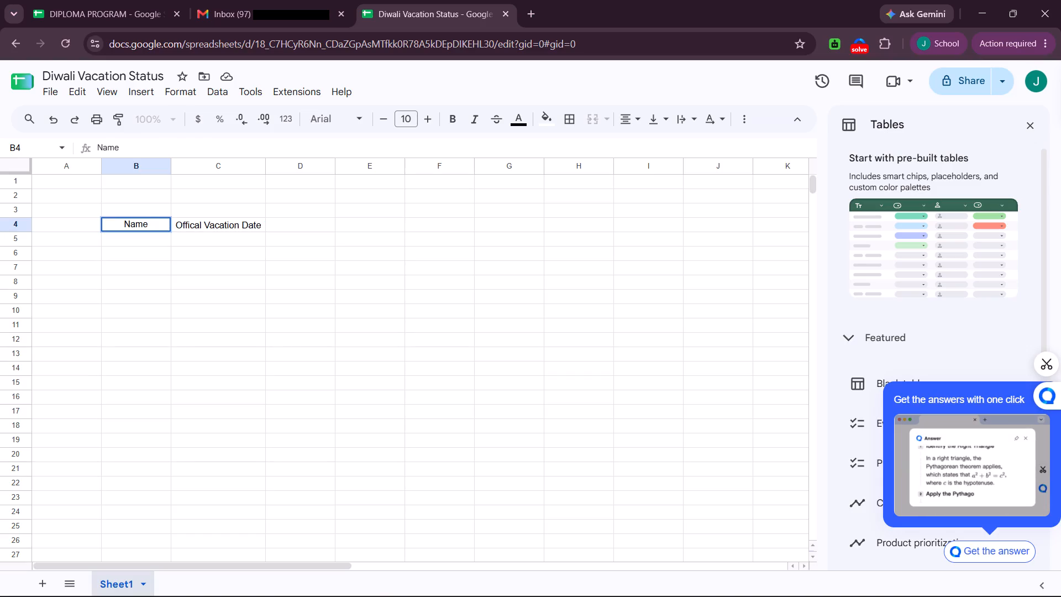
Extend the B4 header so it reads "Name of Intern".
key(s)
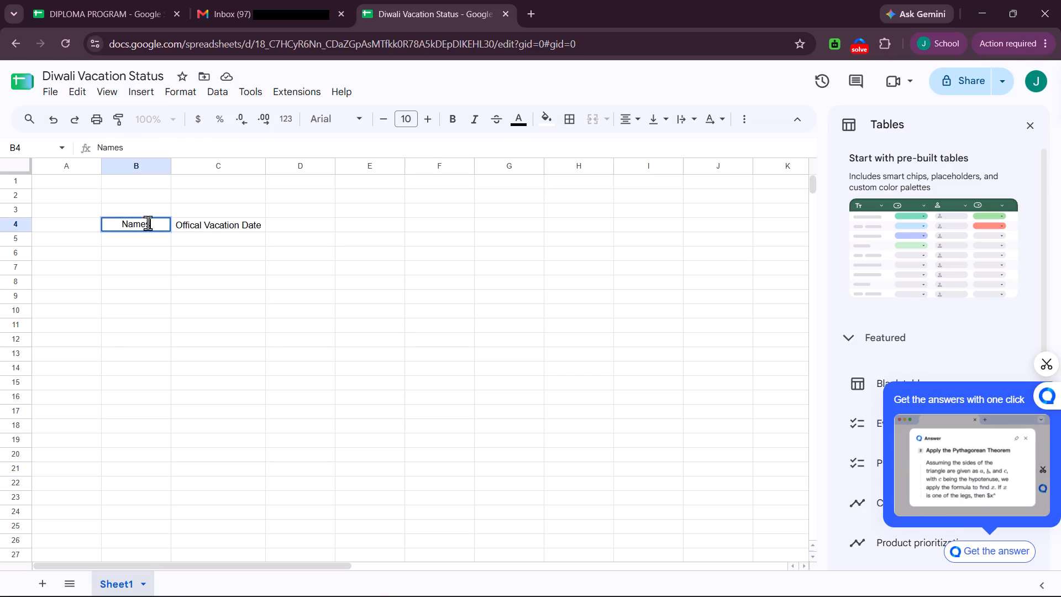
click(148, 221)
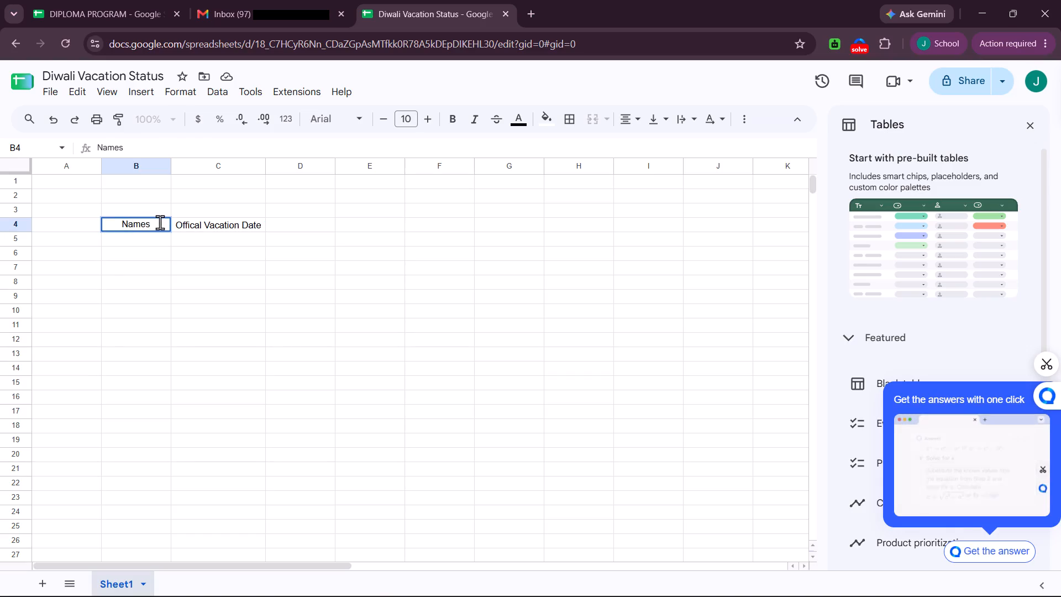
key(Right)
key(BackSpace)
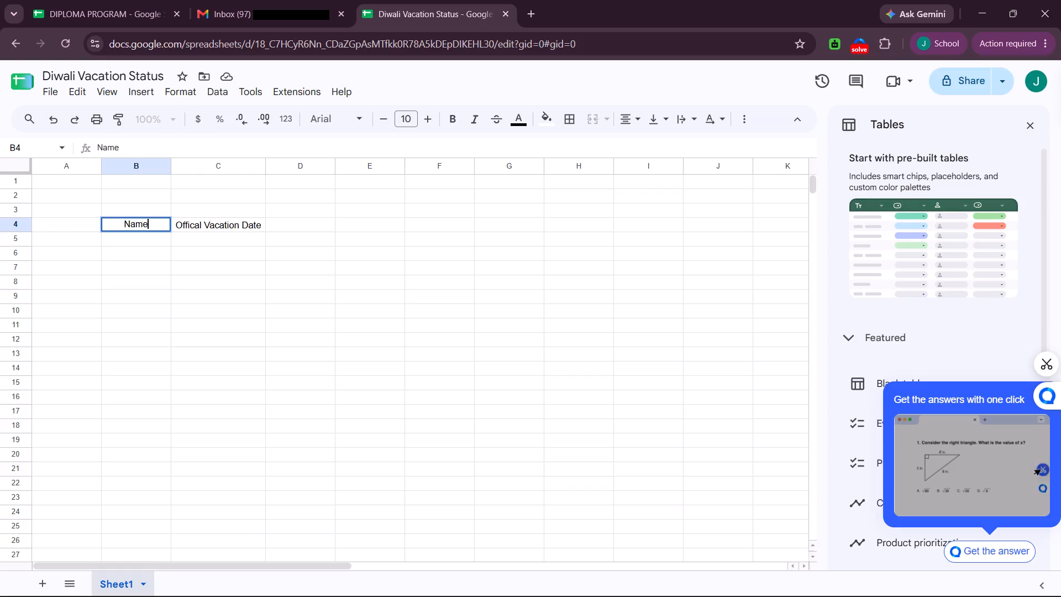
key(space)
text(o)
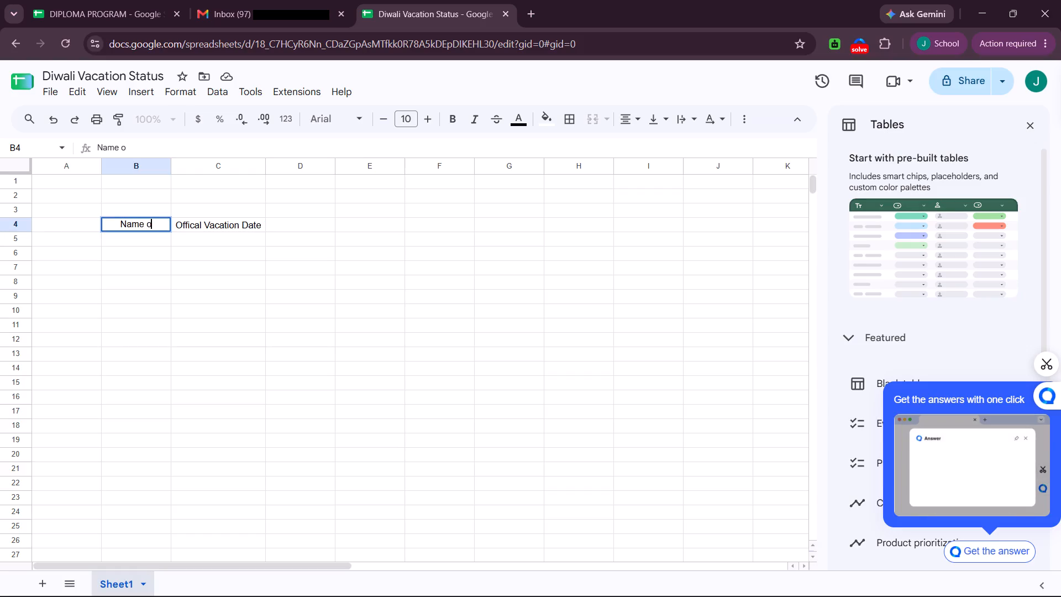
text(f)
key(space)
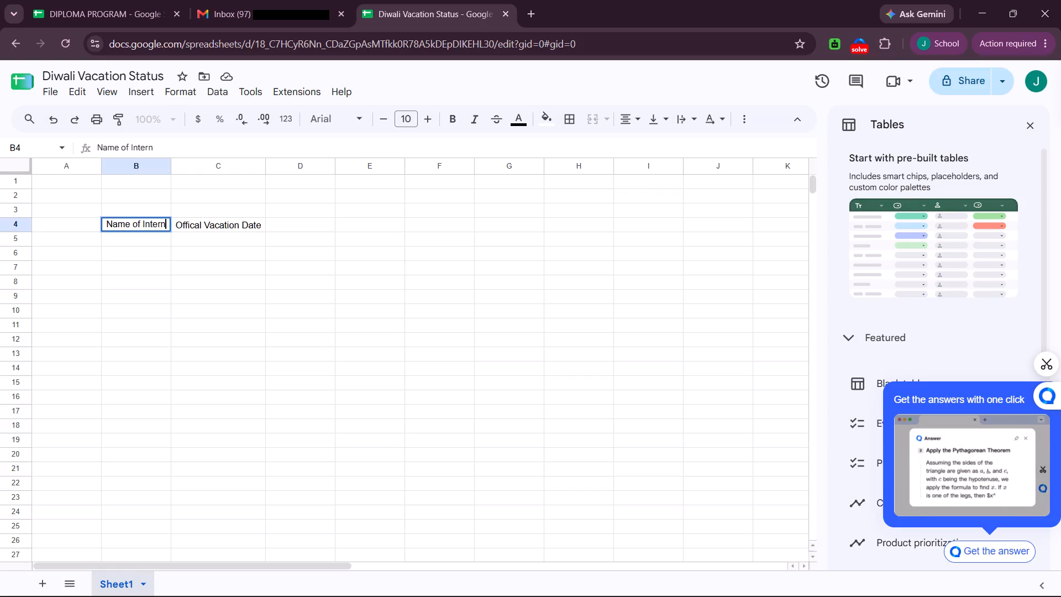
Enter the header "Date of Departure" in cell D4.
click(292, 224)
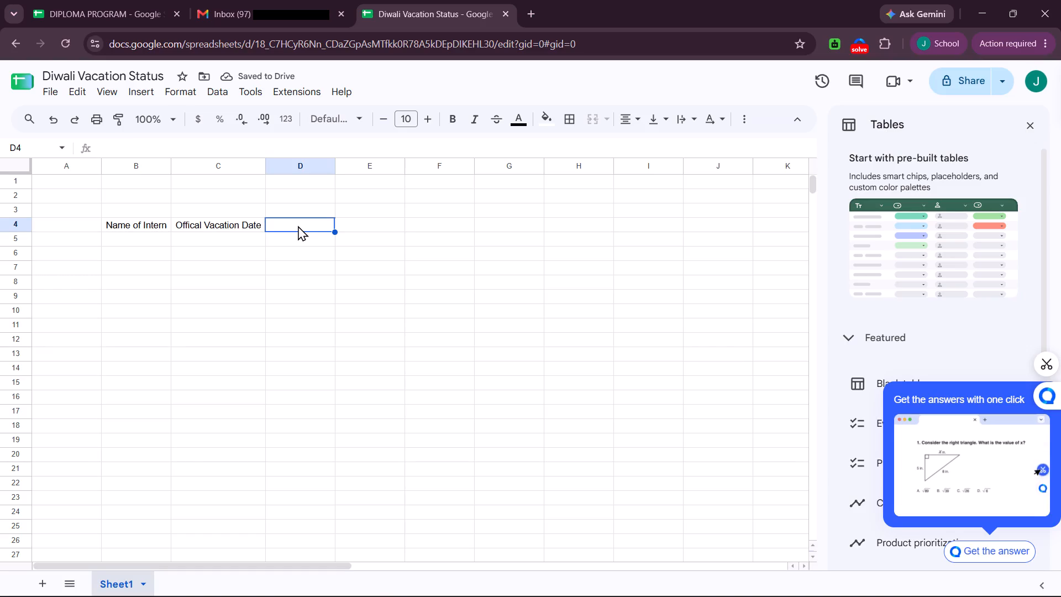
text(date)
key(space)
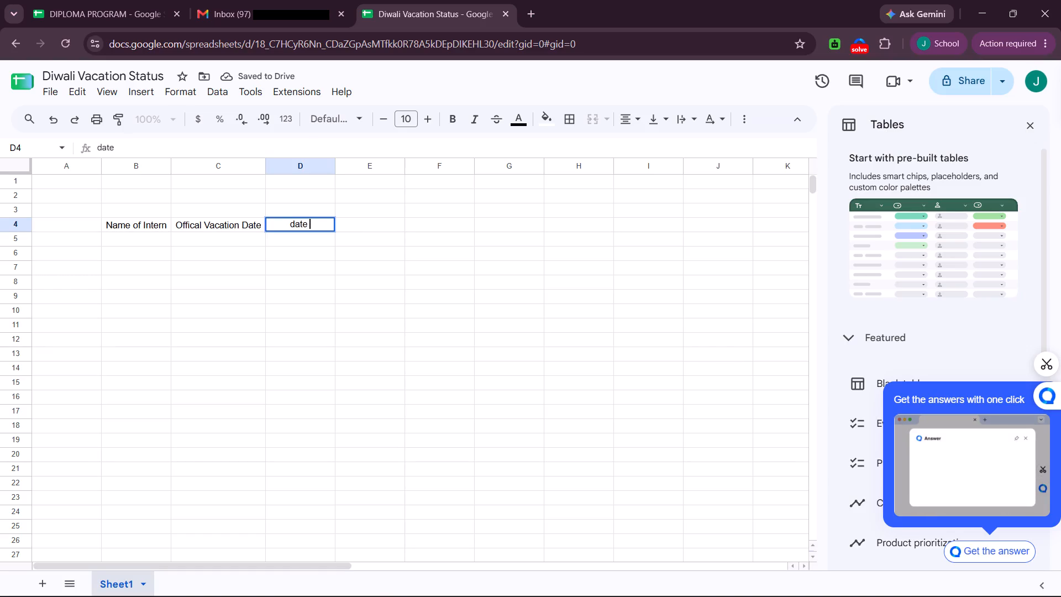
key(BackSpace)
key(BackSpace)
key(BackSpace)
key(BackSpace)
key(BackSpace)
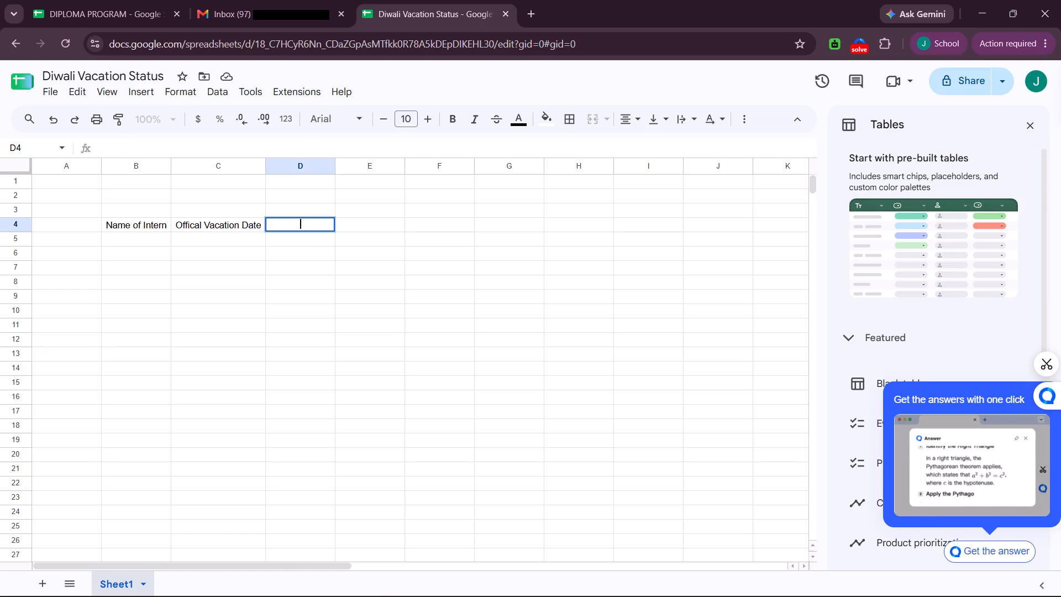
text(ate of)
key(space)
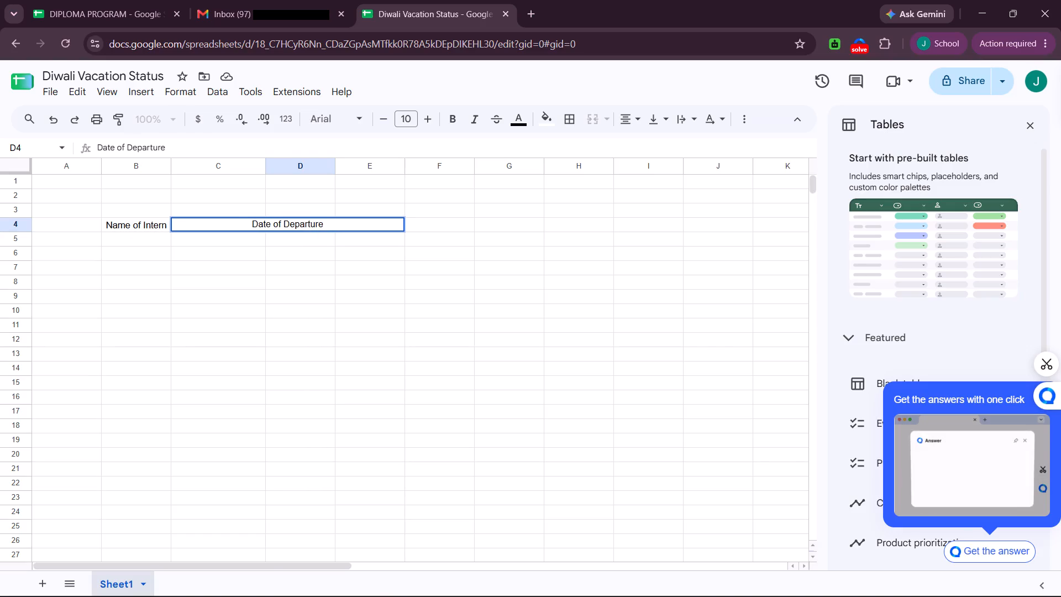
click(283, 261)
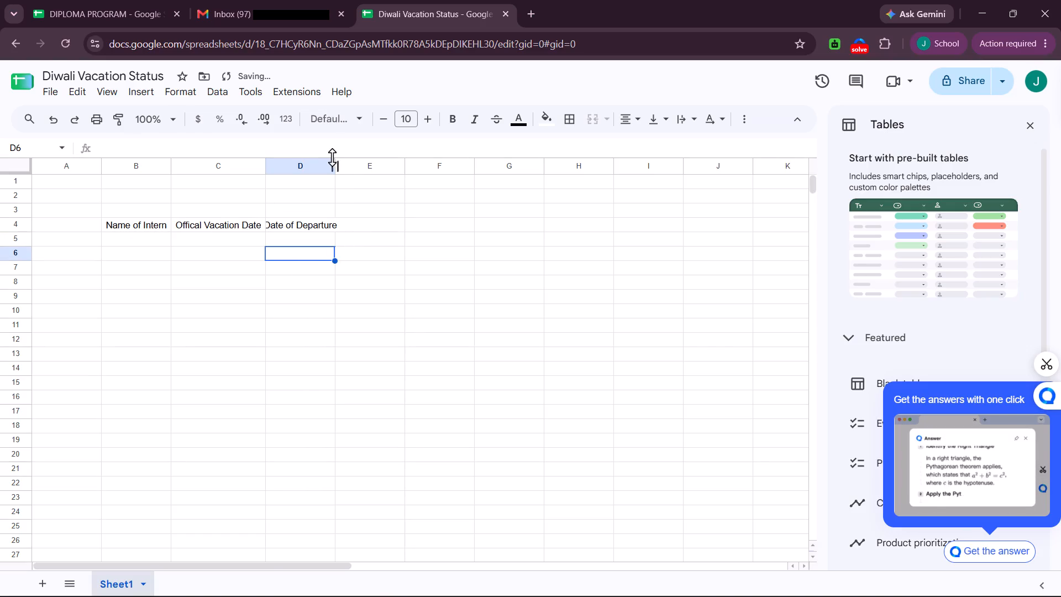
Widen column D to fit the "Date of Departure" header, and widen the empty column E beside it.
drag(335, 165, 345, 166)
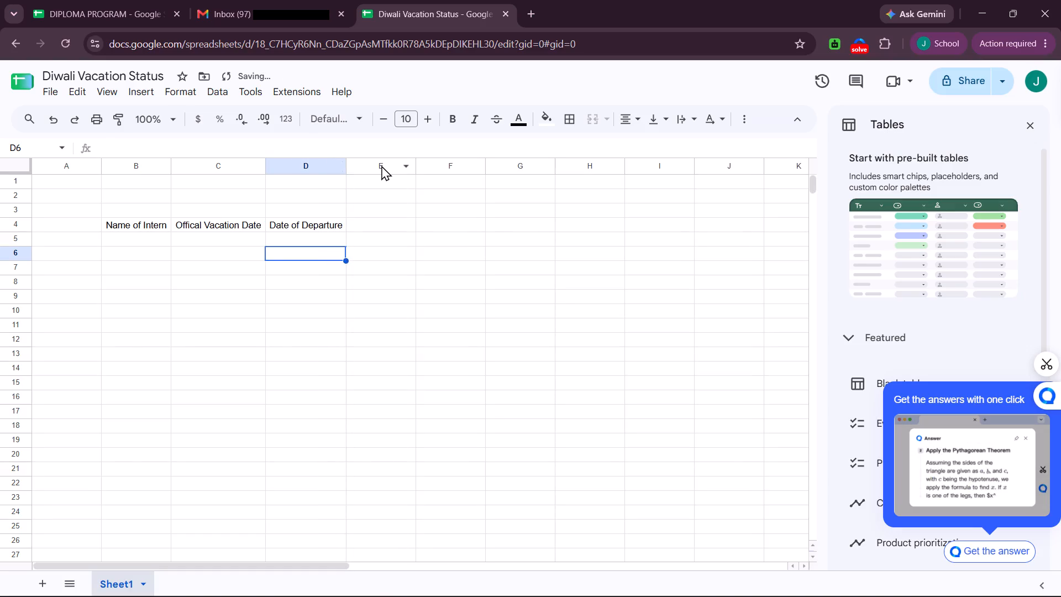
click(381, 165)
drag(416, 165, 435, 166)
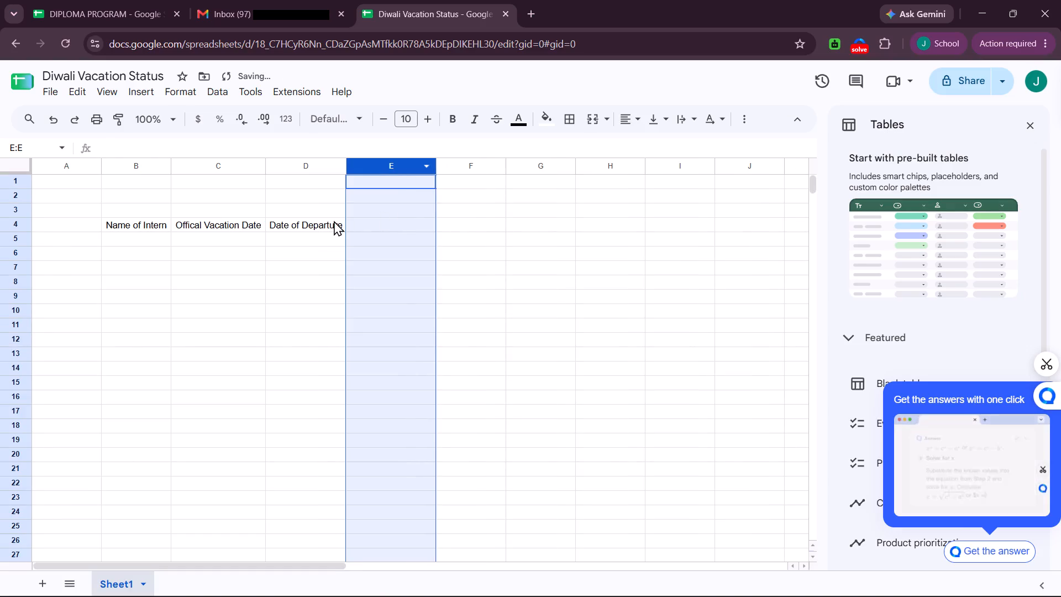
Copy the "Date of Departure" header from D4 into E4.
click(333, 221)
key(ctrl+c)
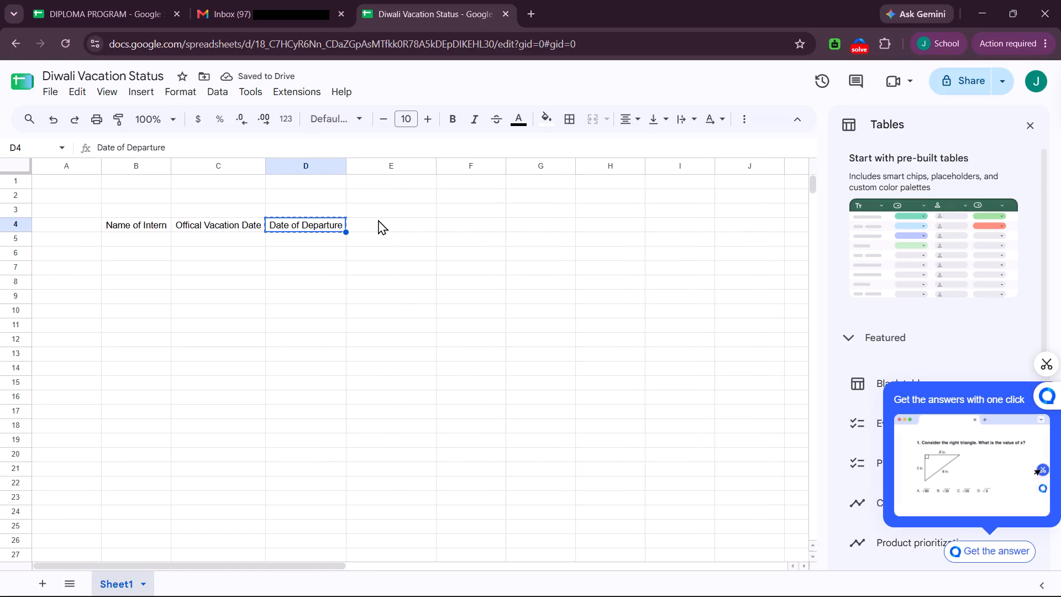
click(379, 220)
key(ctrl+v)
Replace "Departure" in the E4 header so it reads "Date of reporting back".
double_click(429, 224)
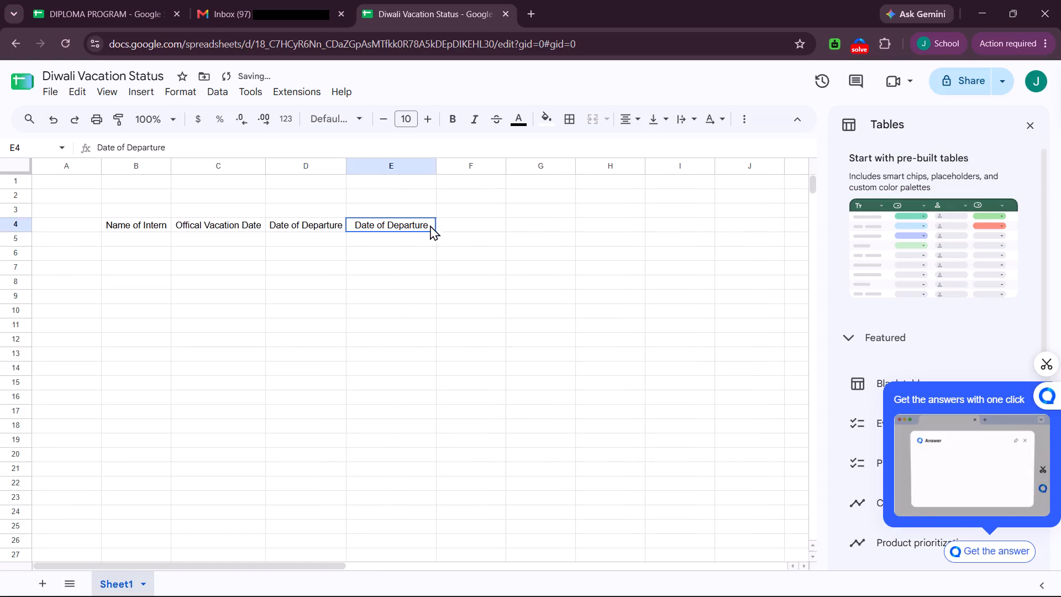
drag(430, 225, 392, 227)
click(388, 222)
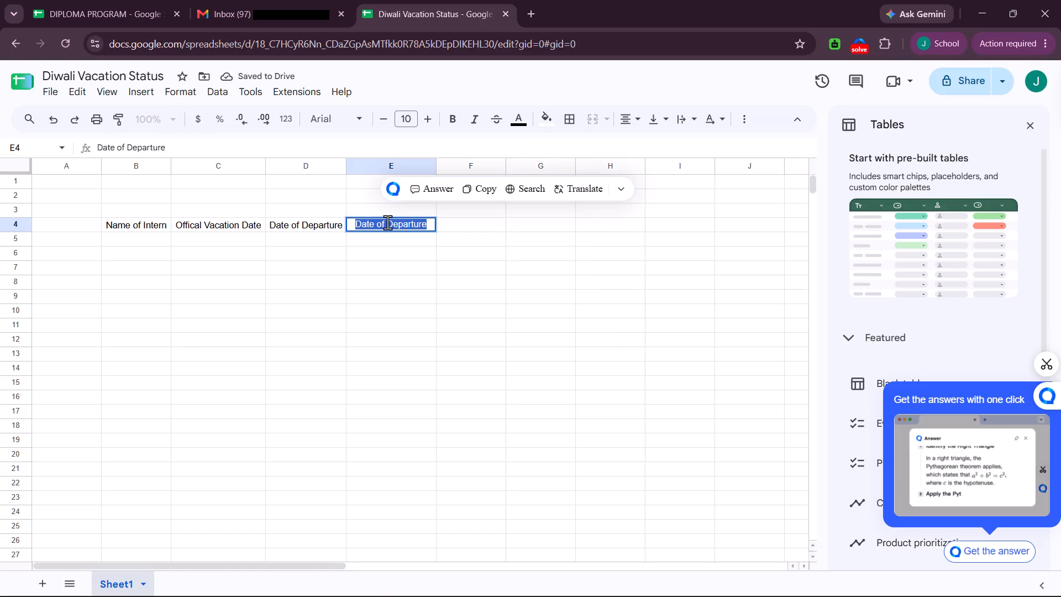
click(430, 221)
key(BackSpace)
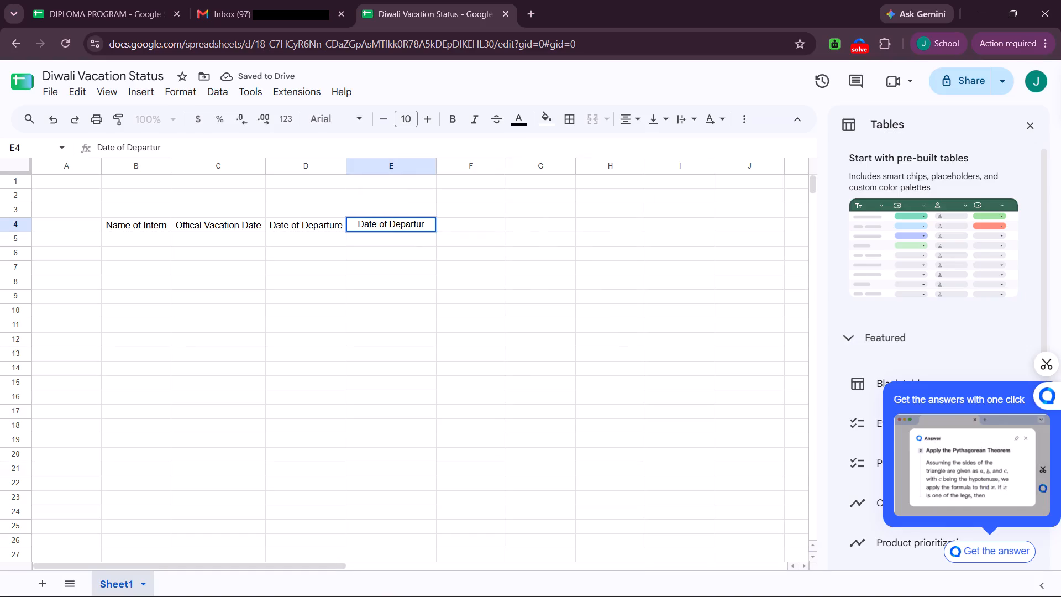
key(BackSpace)
key(BackSpace)
key(BackSpace)
key(BackSpace)
key(BackSpace)
key(BackSpace)
key(BackSpace)
key(BackSpace)
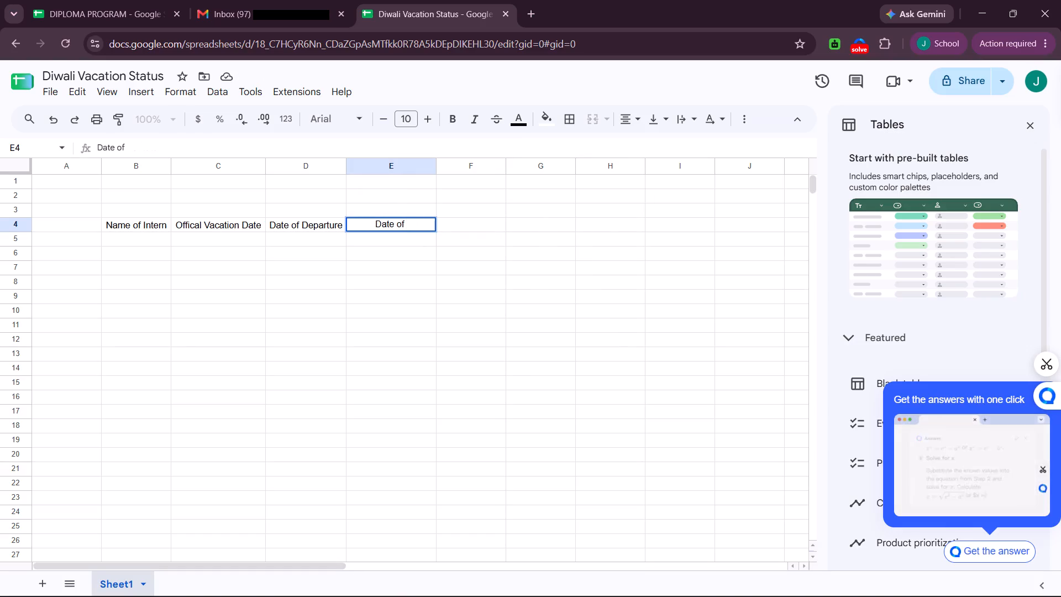
text(re)
text(porting bacv)
key(k)
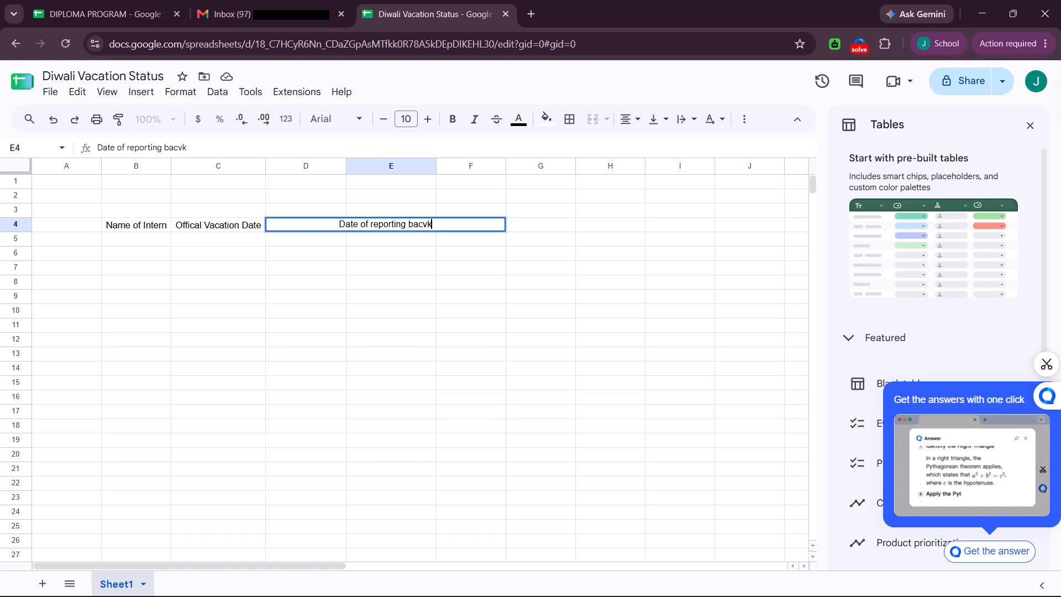
key(equal)
key(BackSpace)
key(BackSpace)
key(BackSpace)
key(BackSpace)
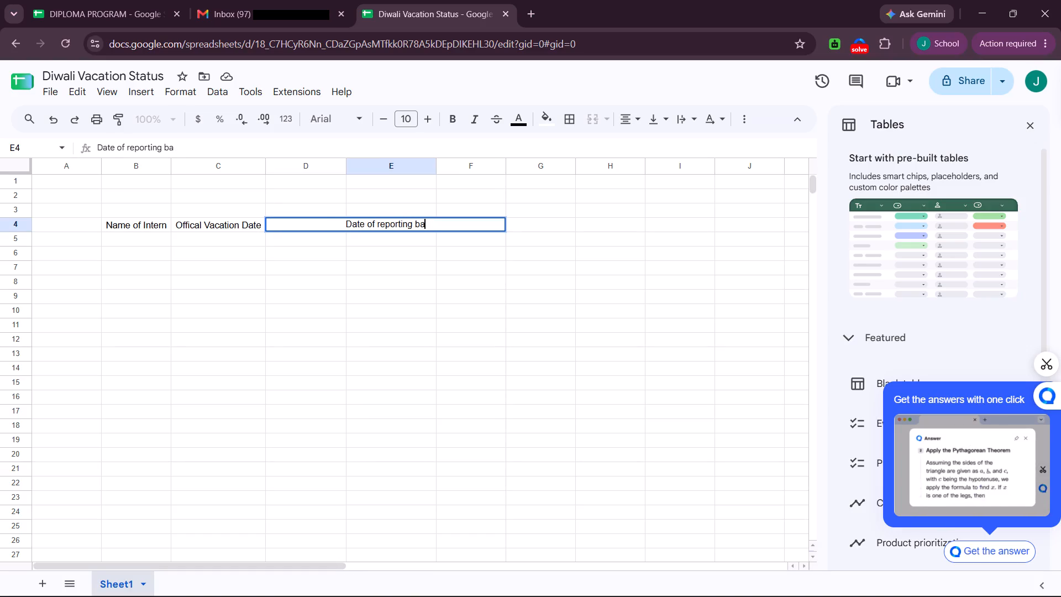
text(ck)
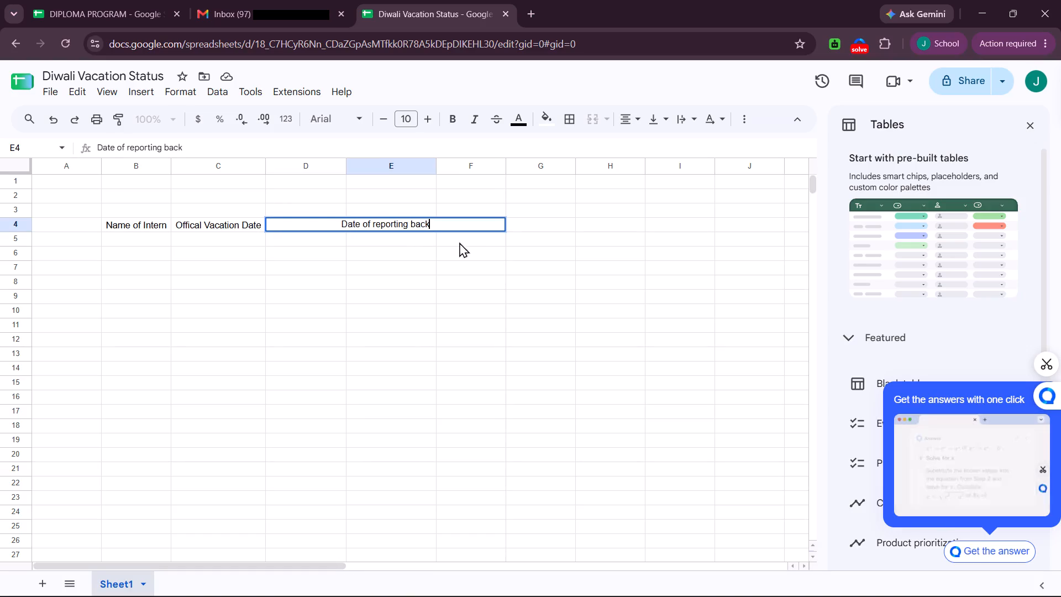
click(545, 256)
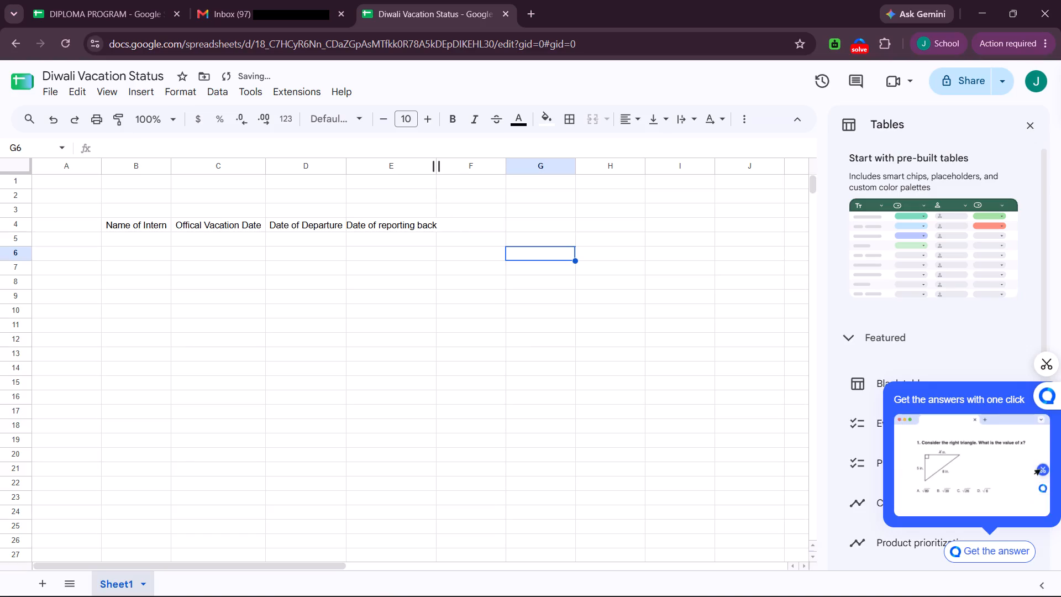
Widen column E so the "Date of reporting back" header fits with some margin.
drag(436, 165, 455, 167)
click(495, 197)
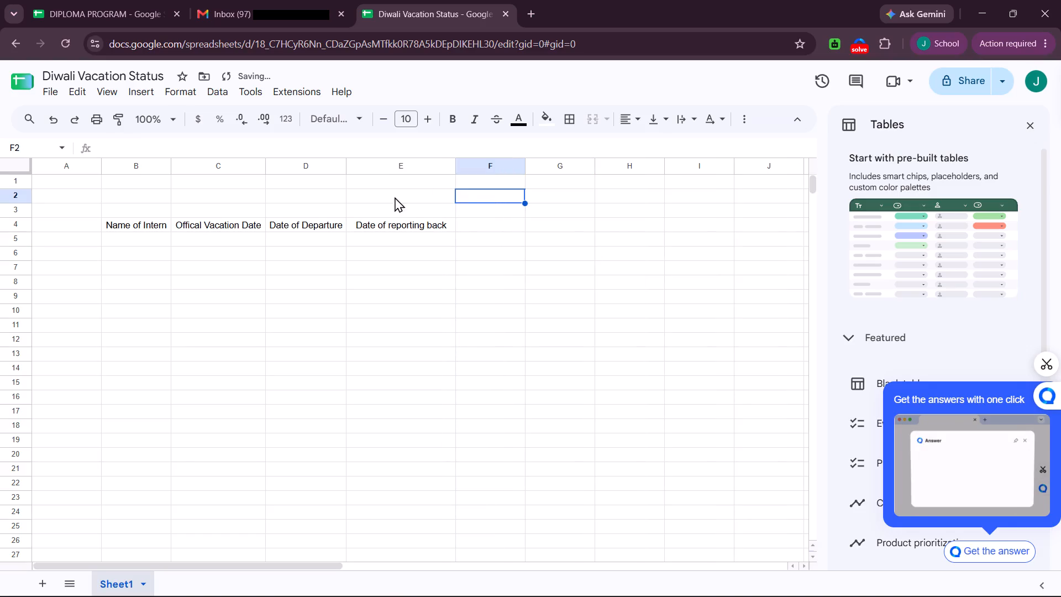
Center-align the four headers in B4:E4 horizontally.
drag(107, 223, 418, 226)
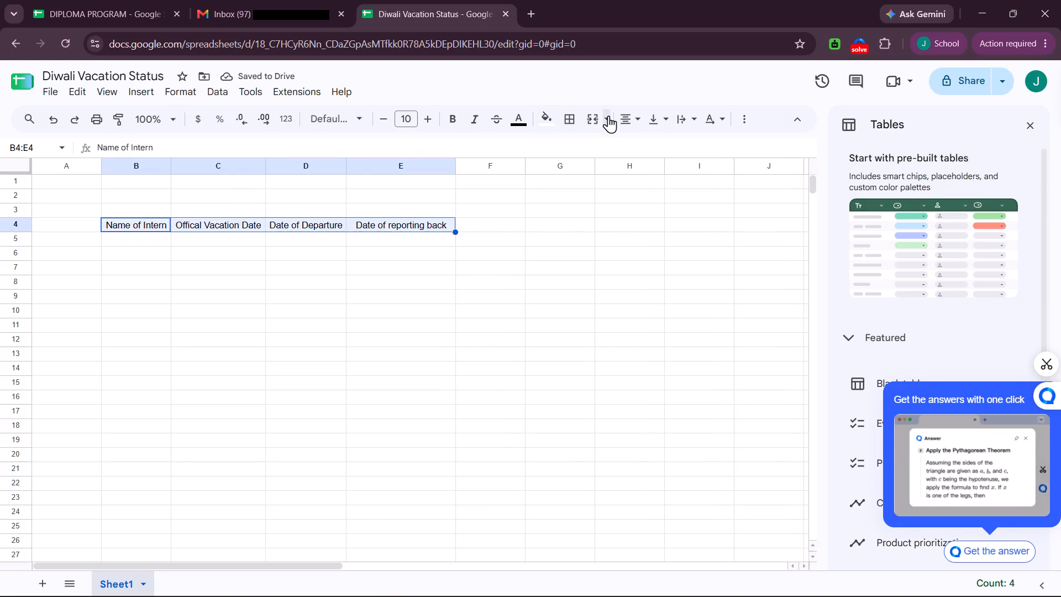
click(631, 113)
click(659, 143)
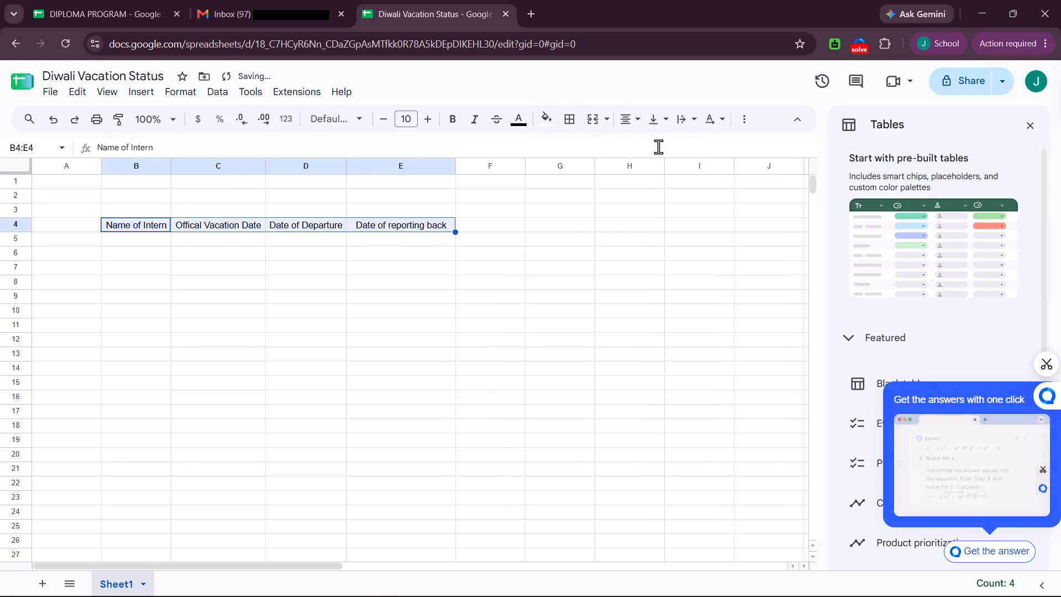
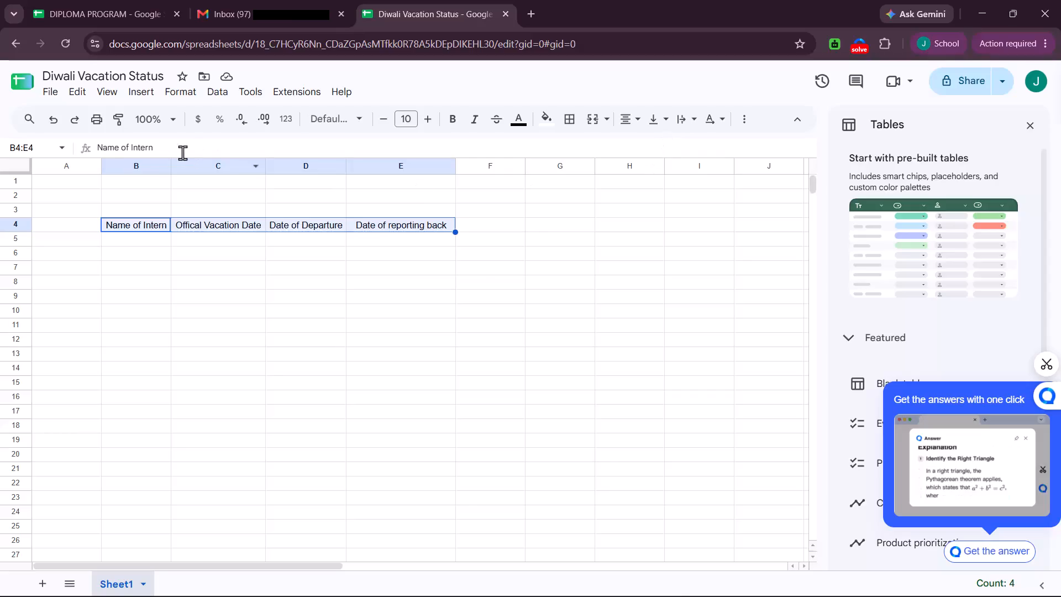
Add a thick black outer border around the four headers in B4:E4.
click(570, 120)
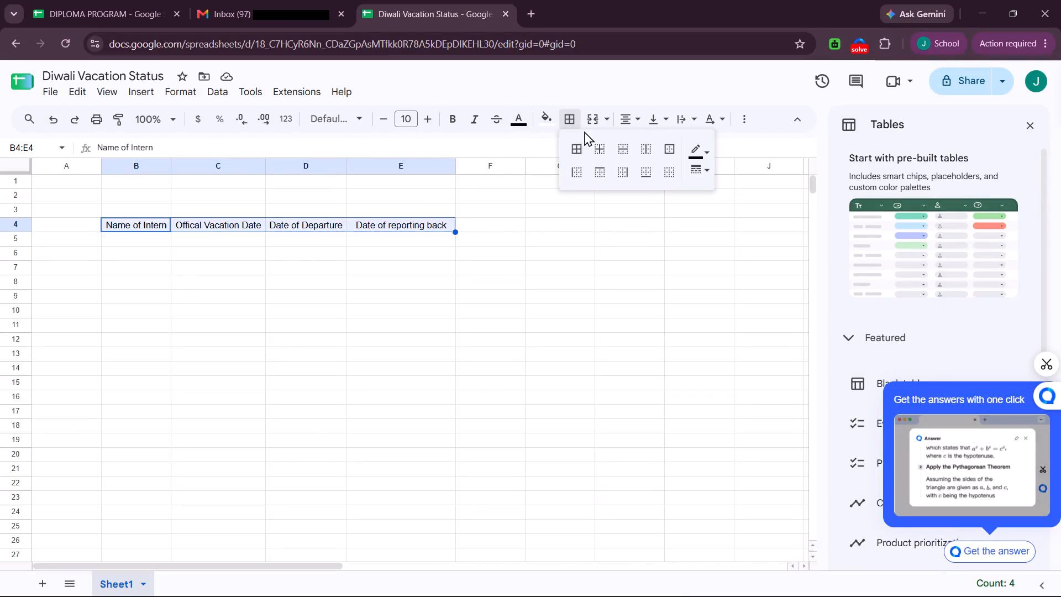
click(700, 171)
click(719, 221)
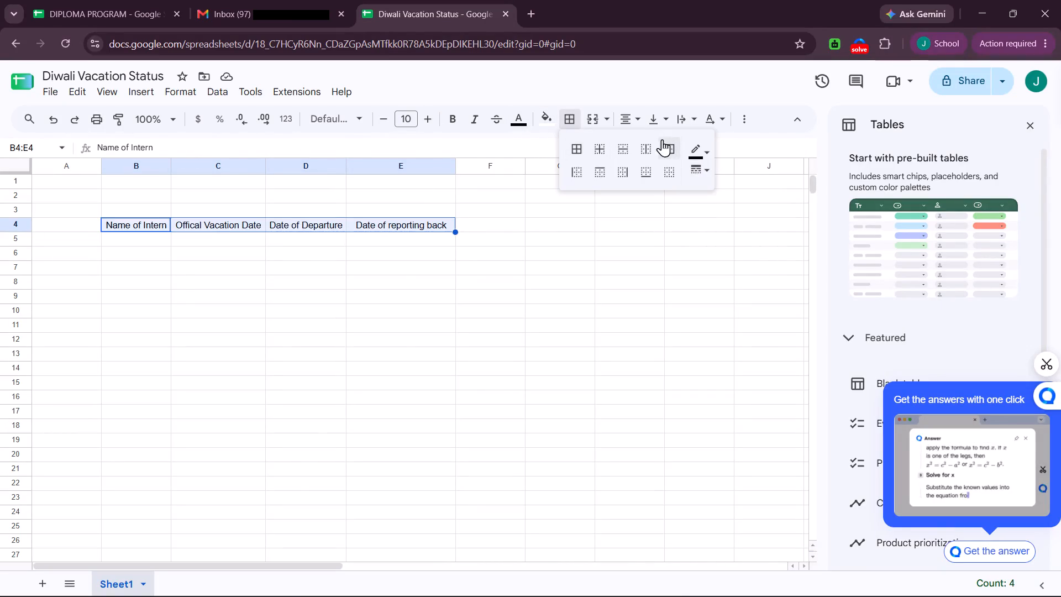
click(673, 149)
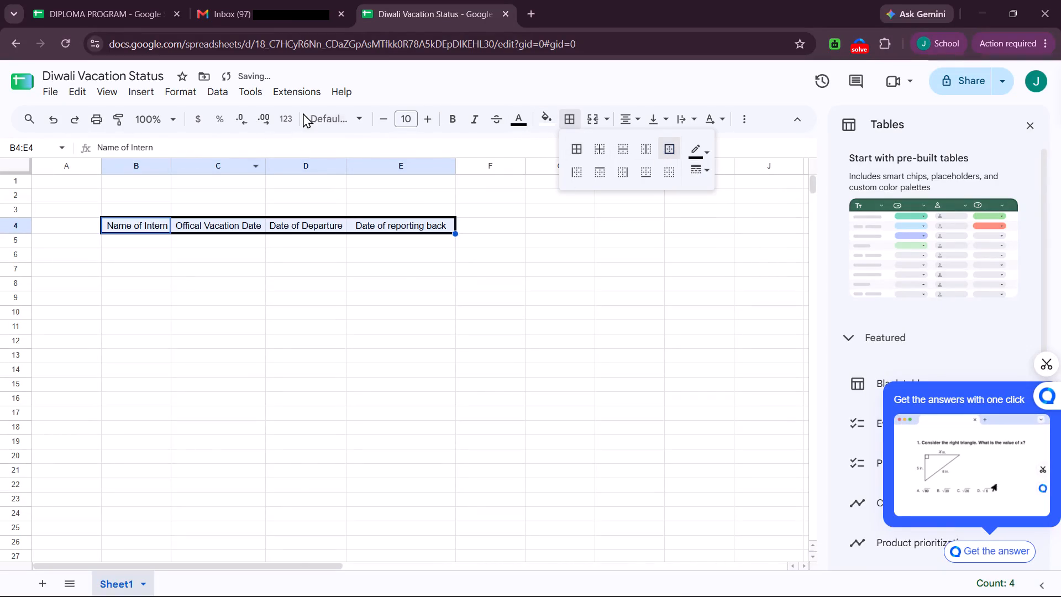
Make the headers in B4:E4 bold and set their font size to 11.
click(455, 122)
click(428, 122)
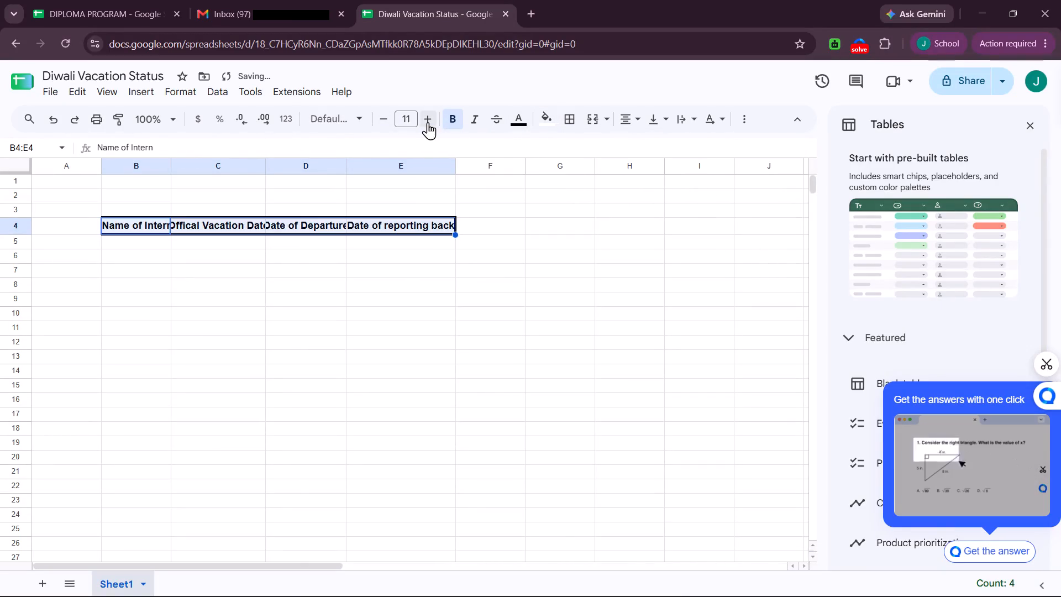
Widen columns B, C, D and E so the bold headers fit in full with a small margin.
drag(345, 165, 363, 165)
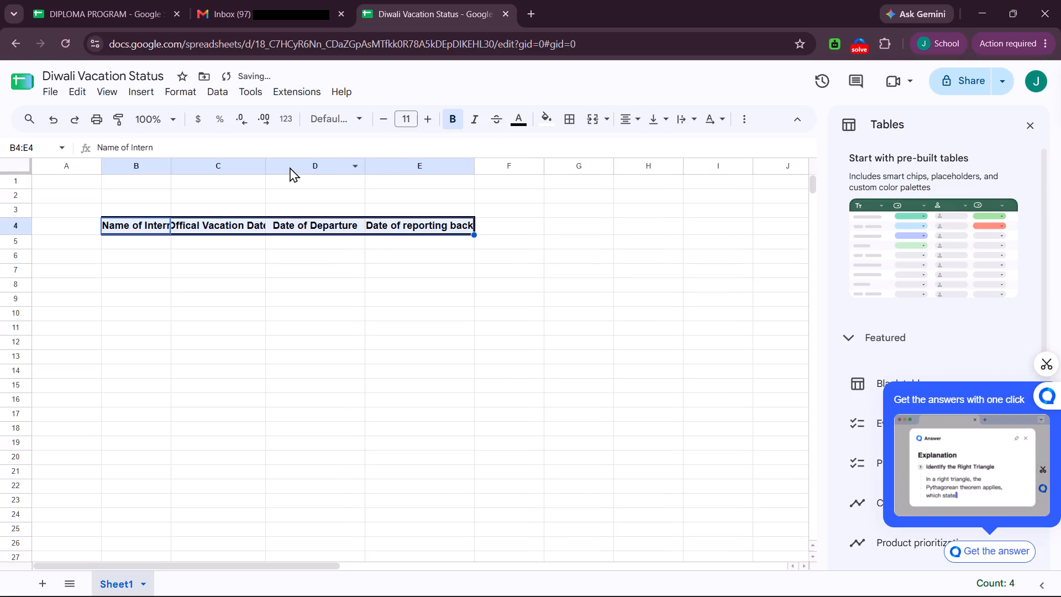
drag(267, 166, 285, 168)
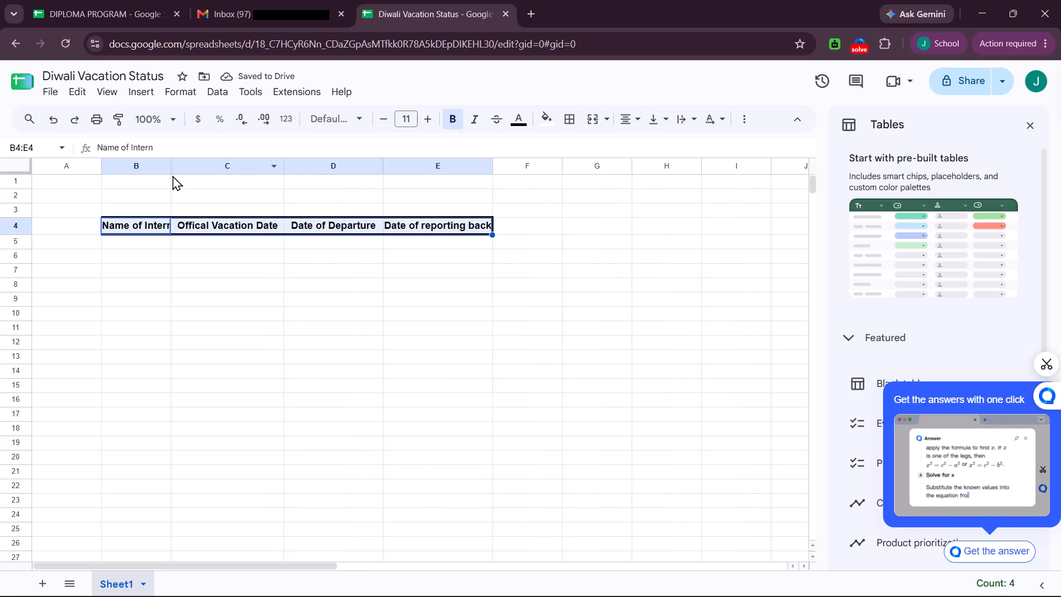
drag(169, 167, 190, 167)
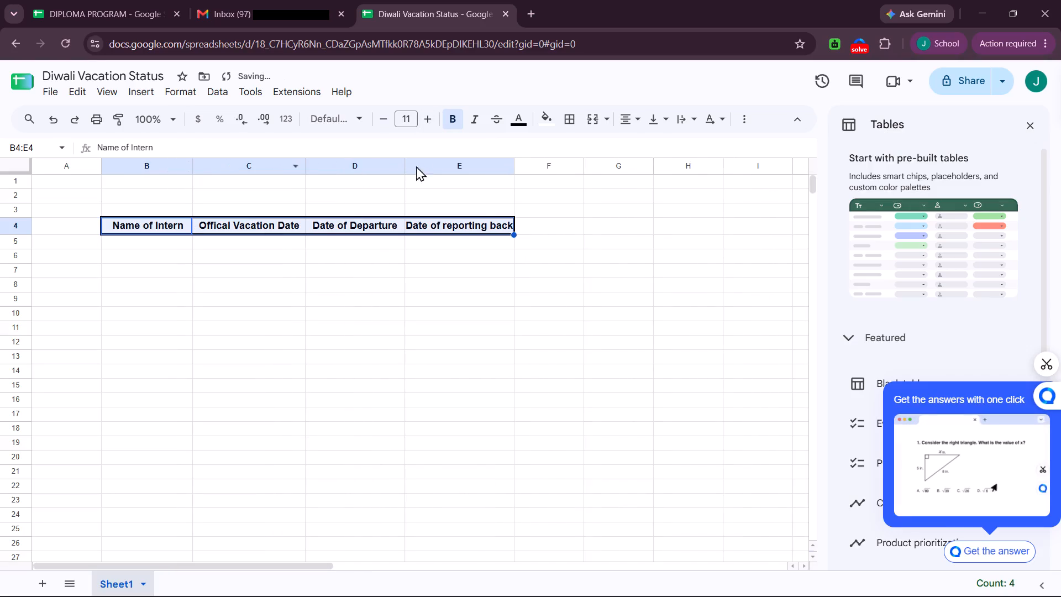
drag(511, 169, 521, 169)
click(585, 224)
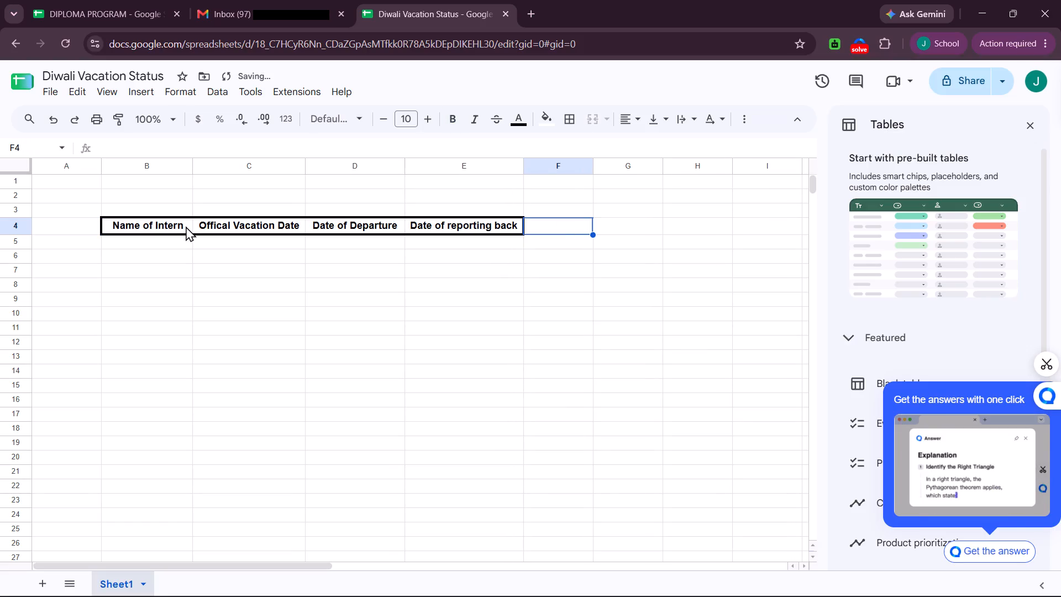
Apply medium solid borders to all edges of the header cells in B4:E4.
drag(160, 226, 440, 222)
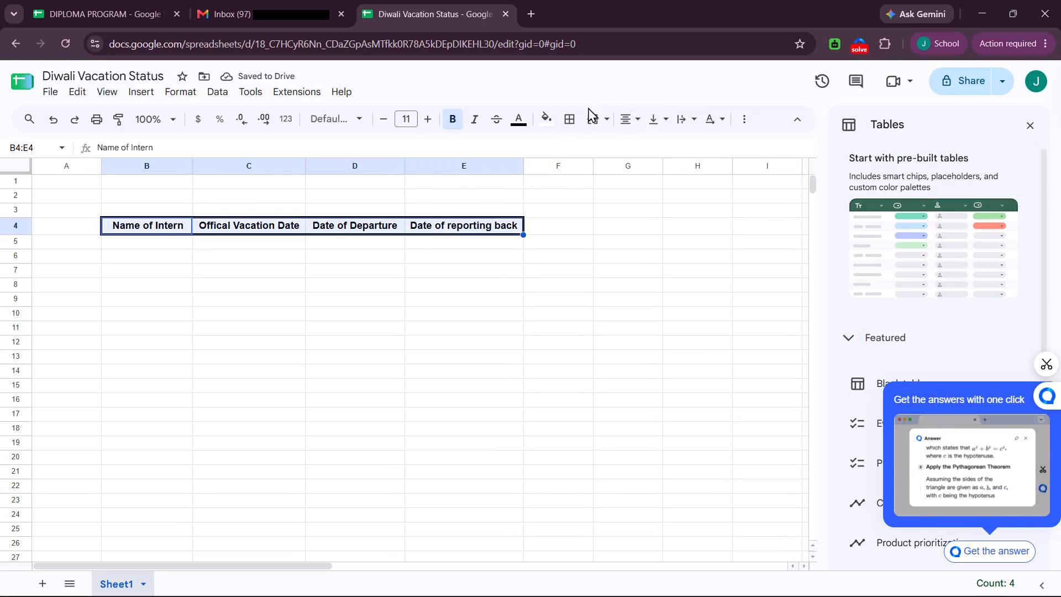
click(567, 119)
click(704, 166)
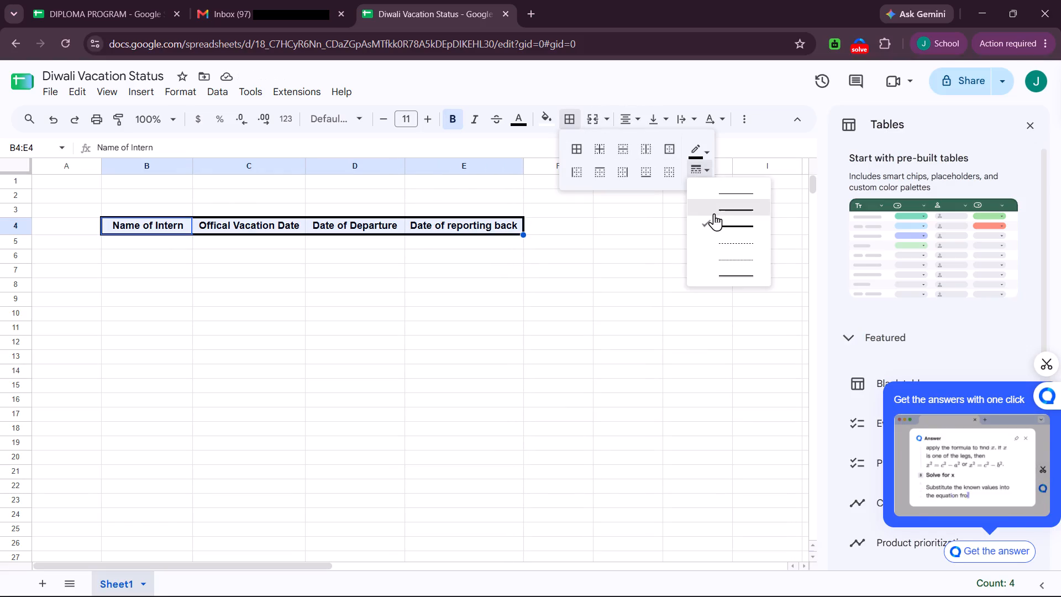
click(714, 213)
click(586, 151)
click(658, 280)
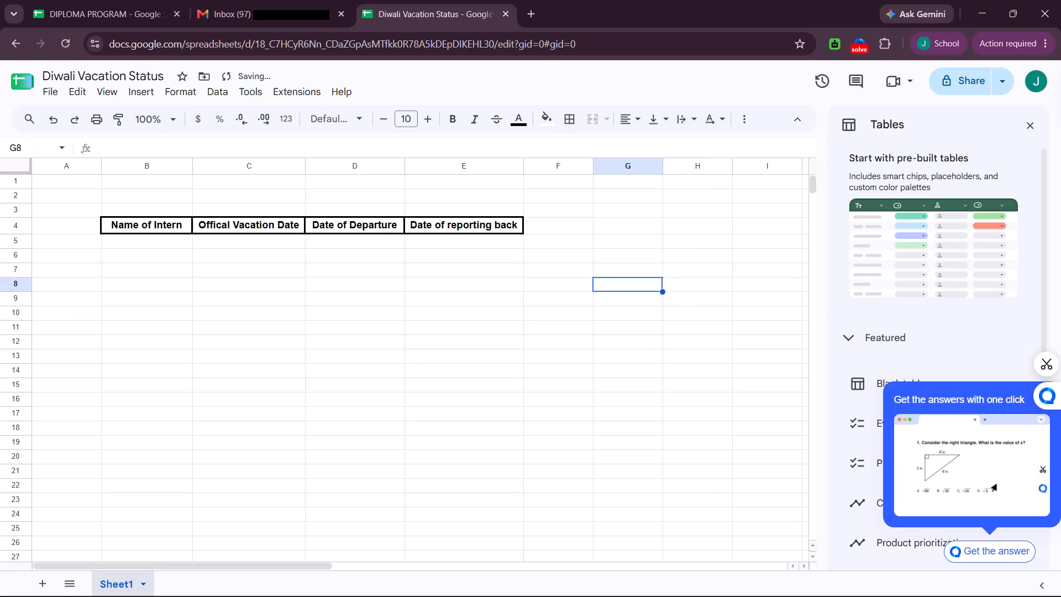
Enter the first intern's full name in B6 under "Name of Intern".
click(114, 255)
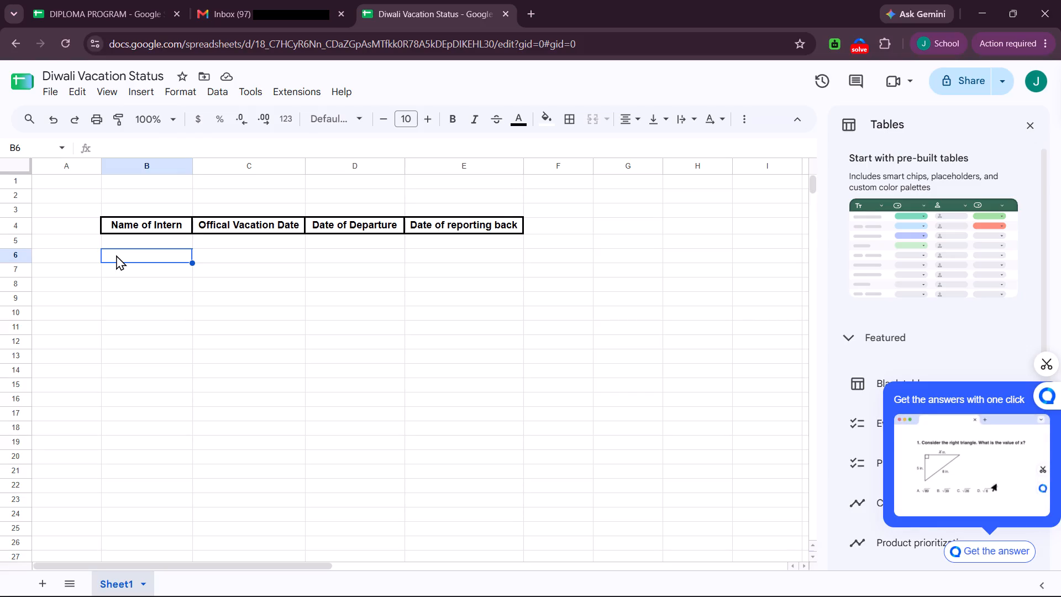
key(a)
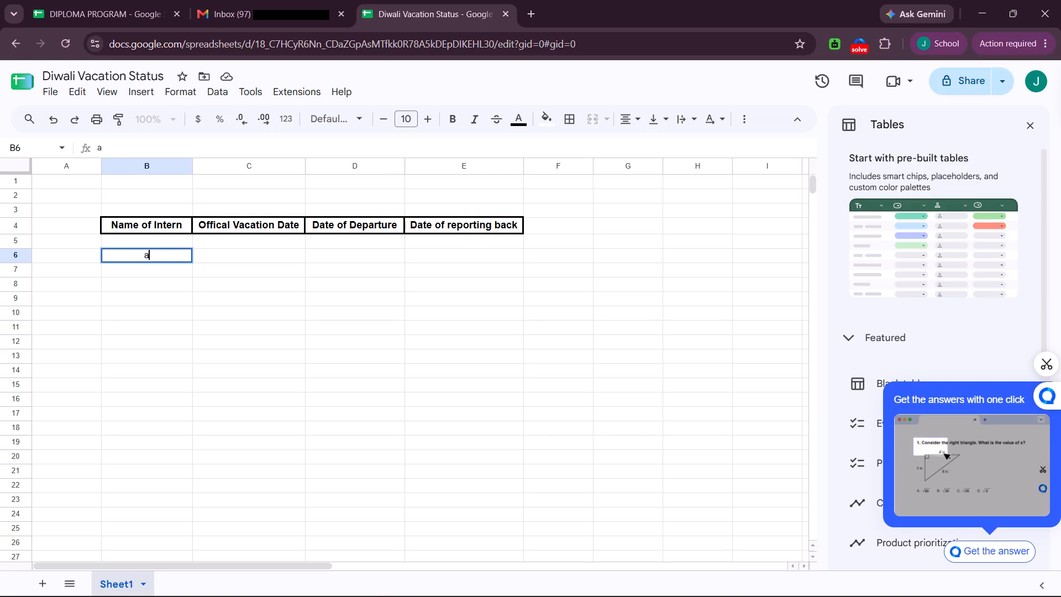
key(BackSpace)
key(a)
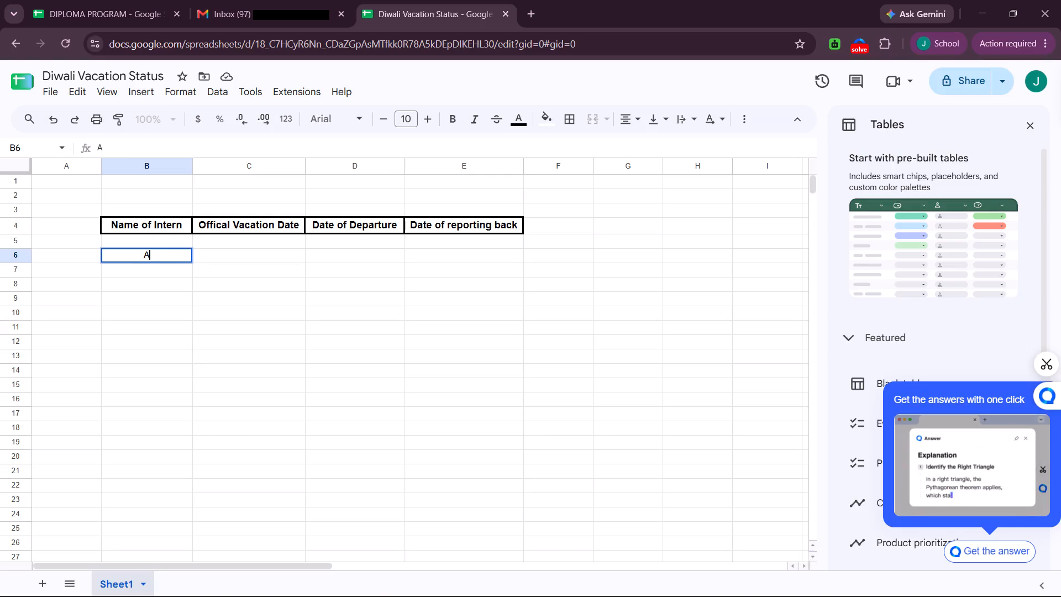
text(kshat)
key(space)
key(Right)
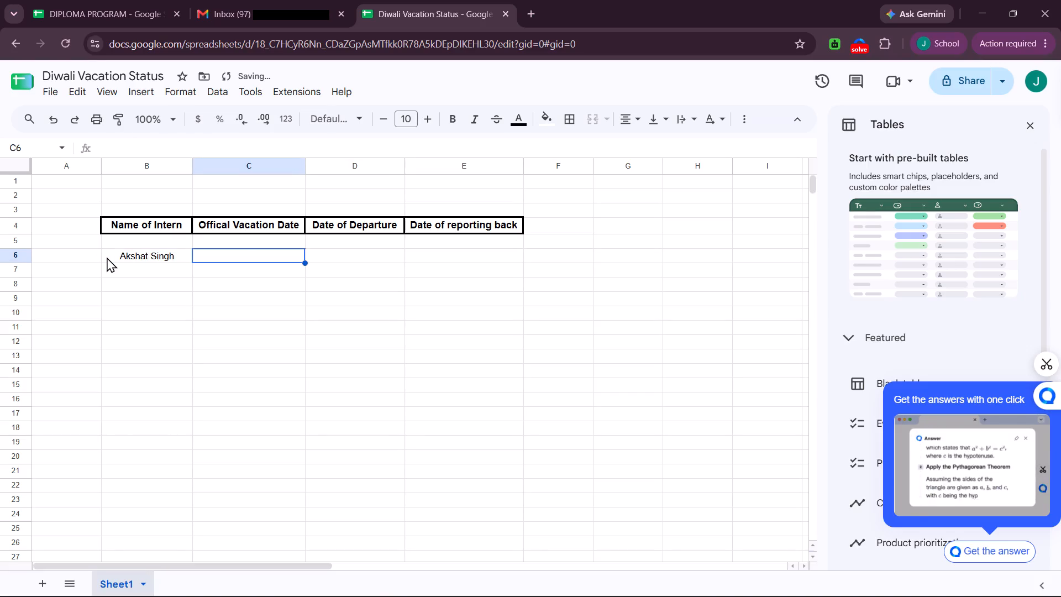
Enter the official vacation date 07 NOV 2026 in C6.
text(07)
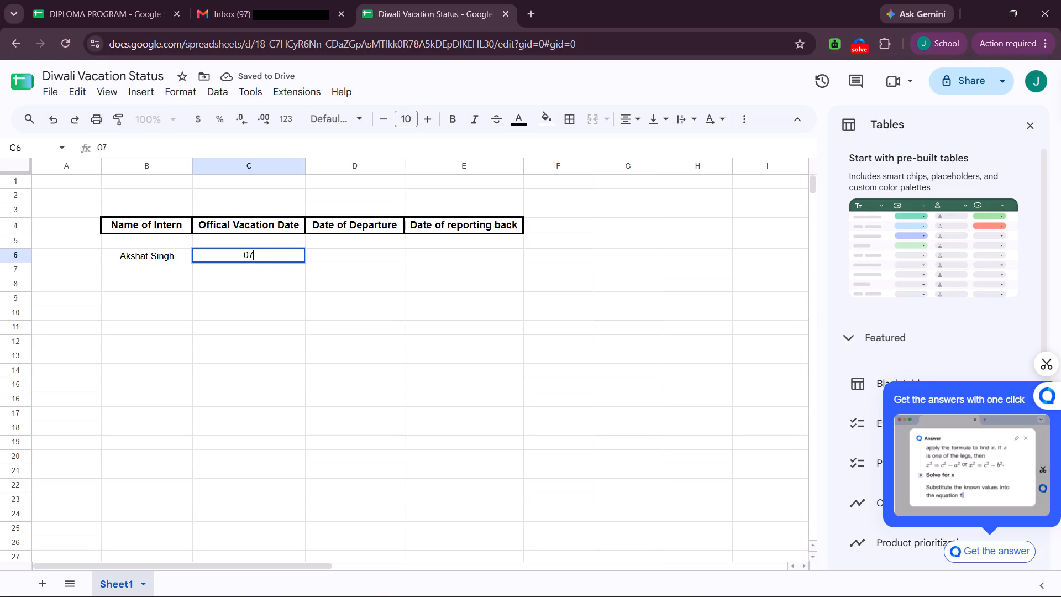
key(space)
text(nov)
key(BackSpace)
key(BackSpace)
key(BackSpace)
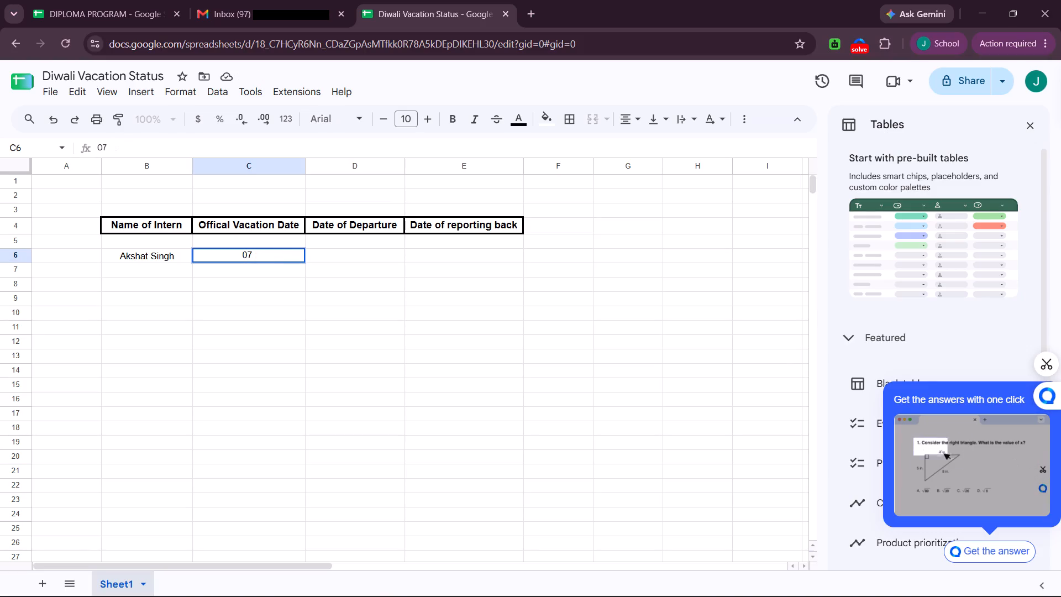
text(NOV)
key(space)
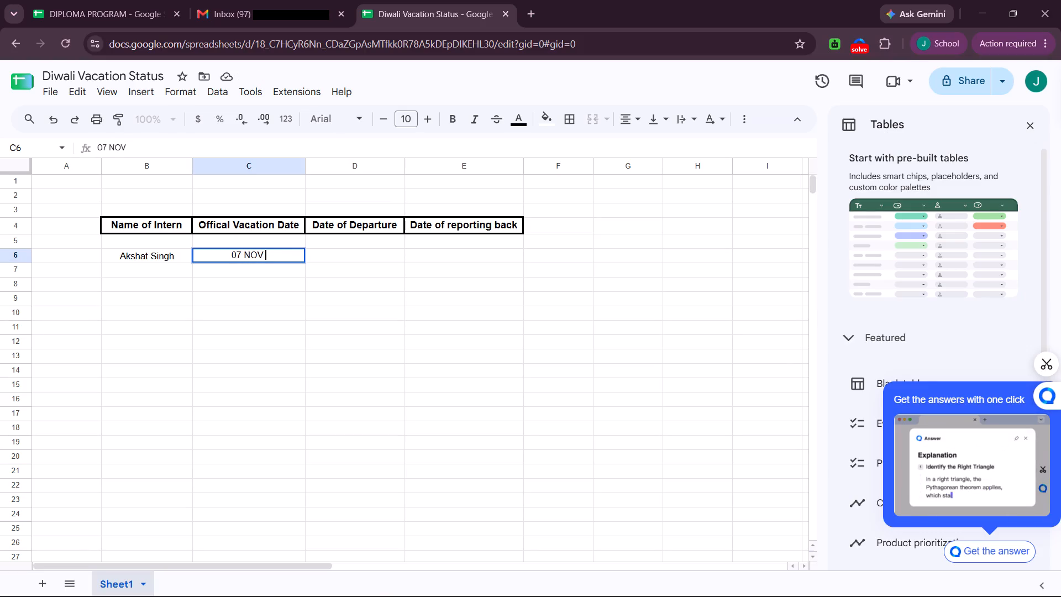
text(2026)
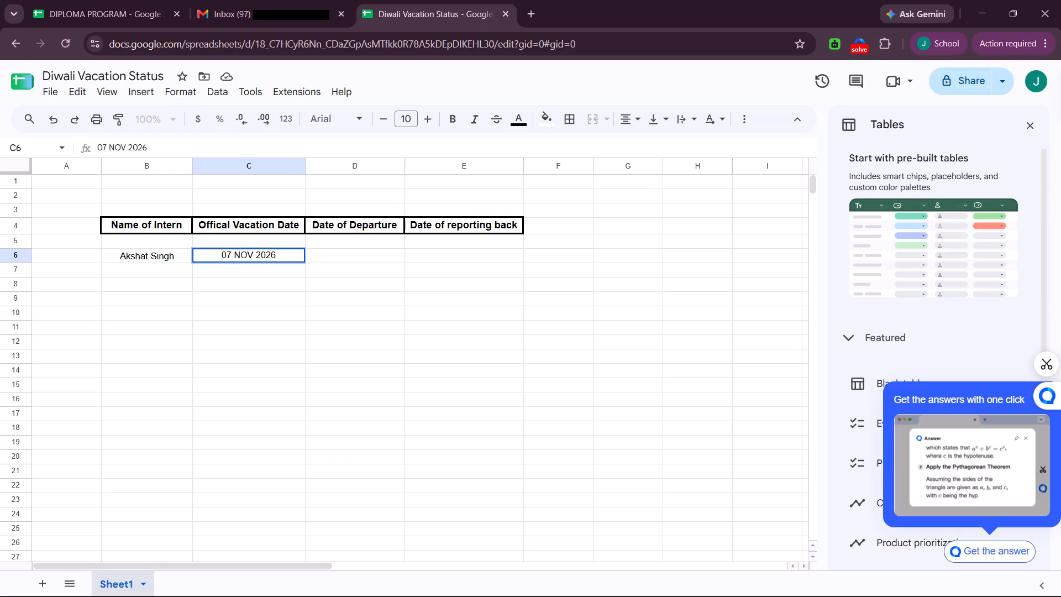
click(362, 258)
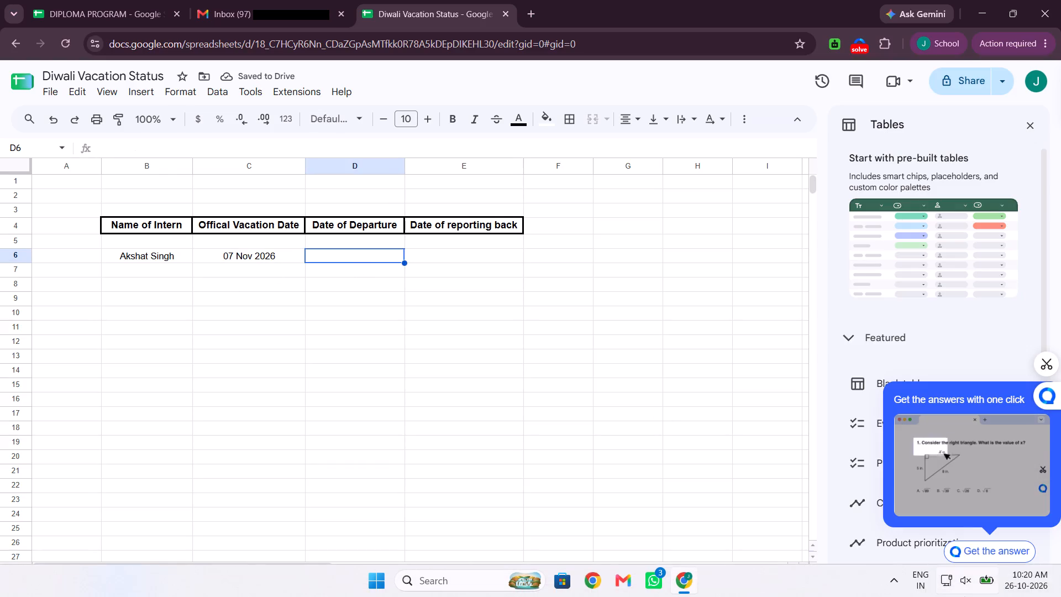
Consult the system calendar for November 2026 and enter 02 NOV 2026 as the date of departure in D6.
click(1025, 582)
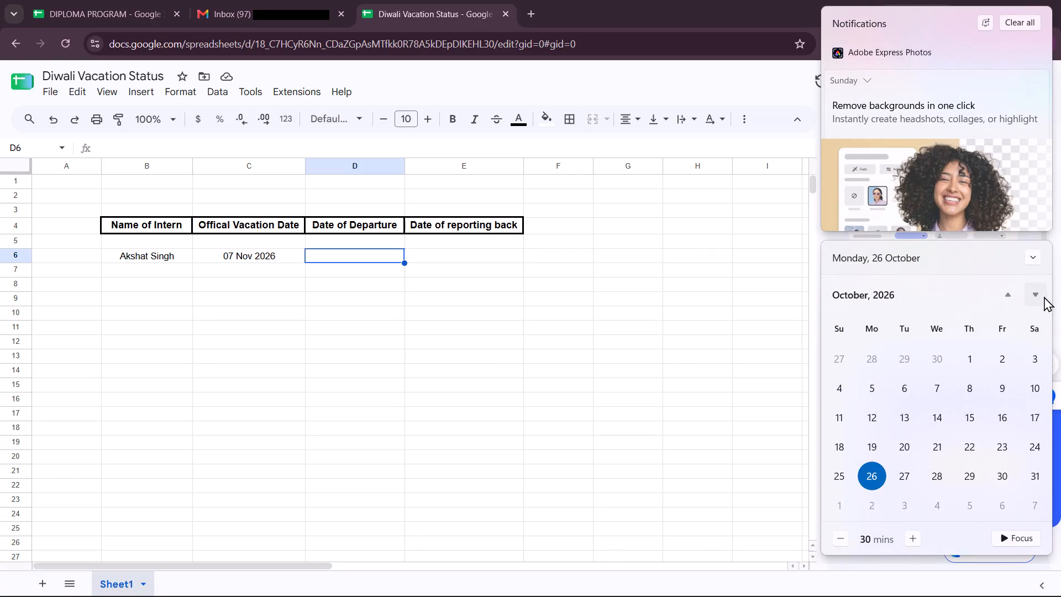
click(1042, 296)
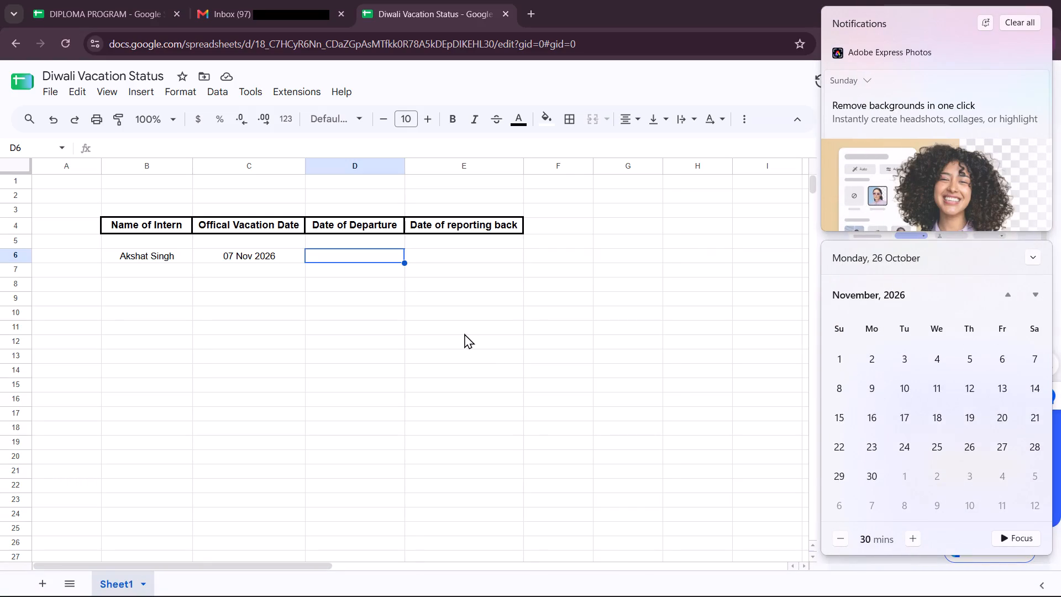
double_click(355, 253)
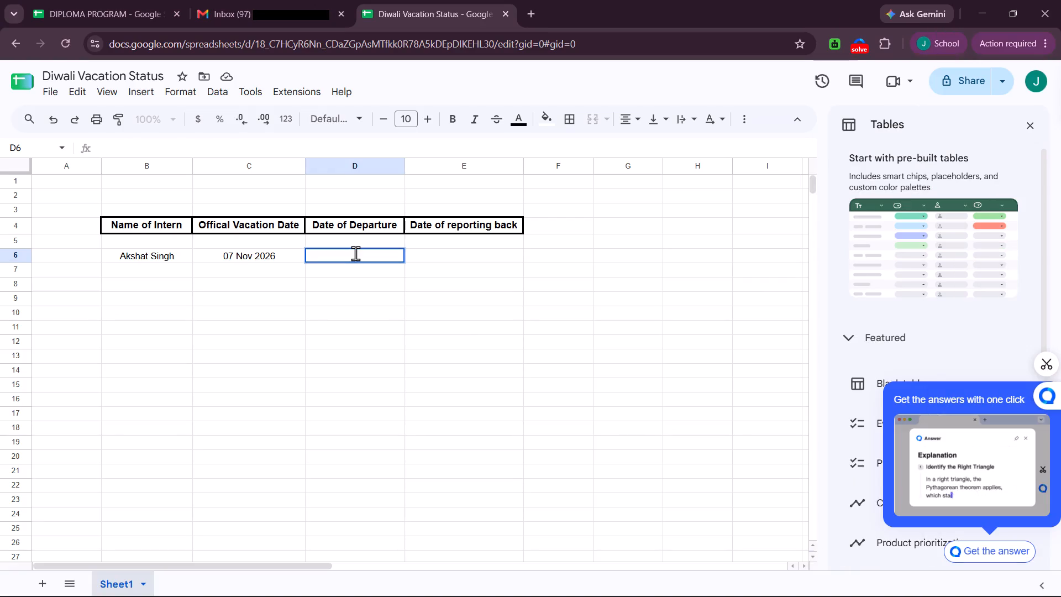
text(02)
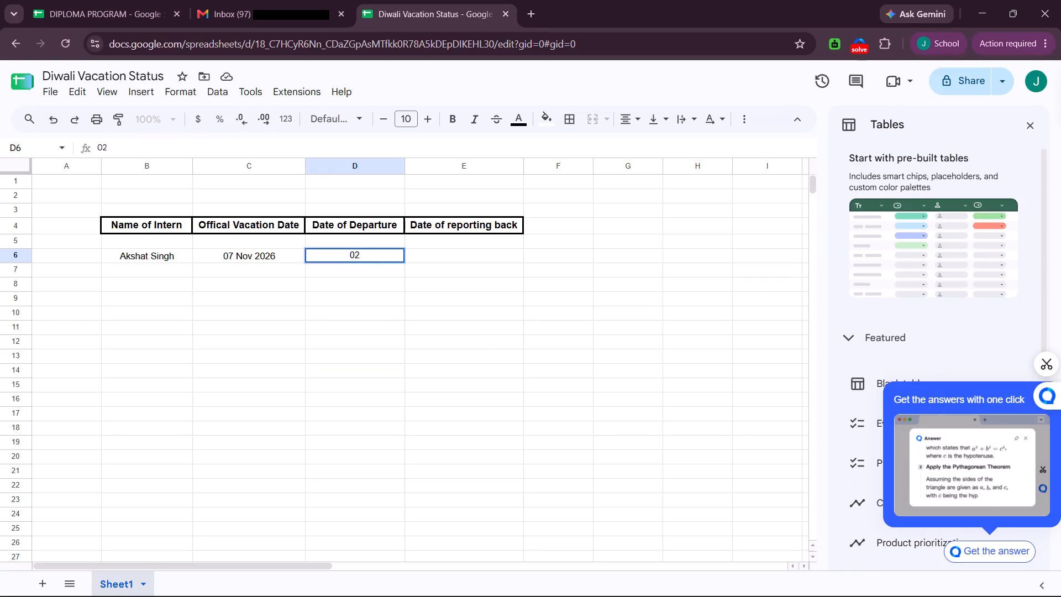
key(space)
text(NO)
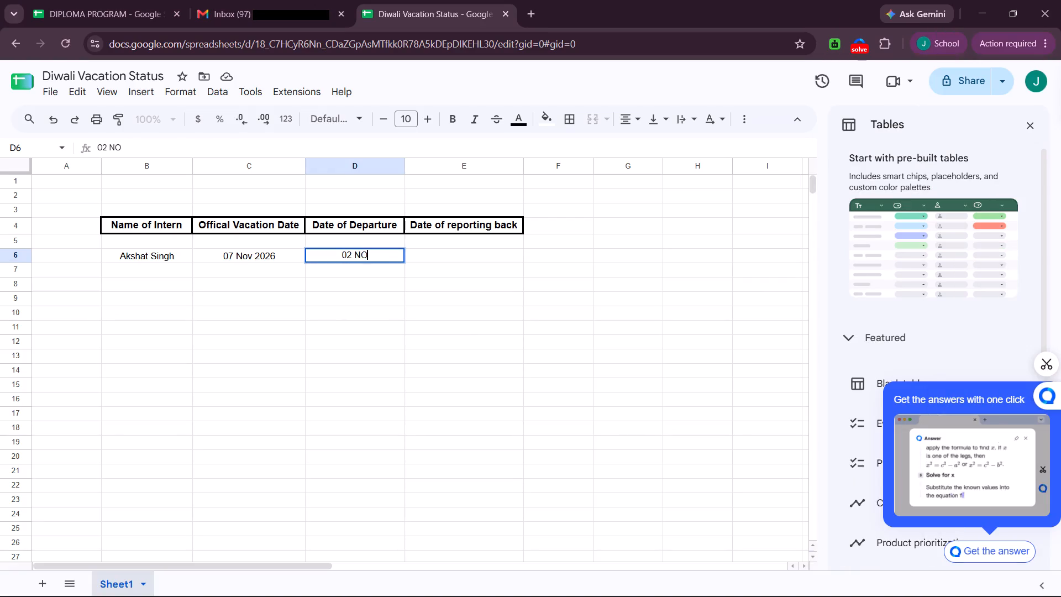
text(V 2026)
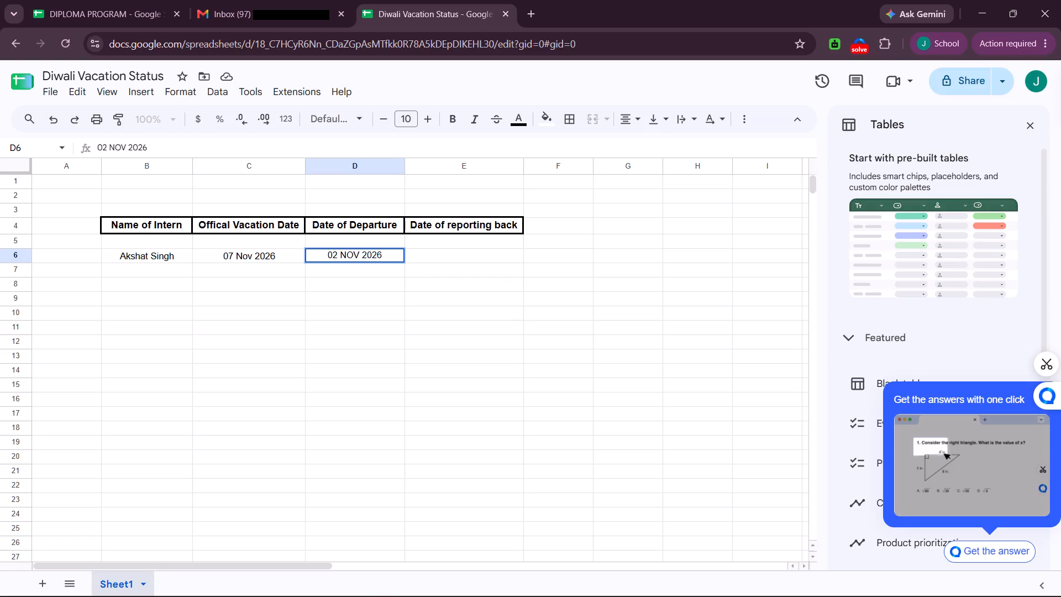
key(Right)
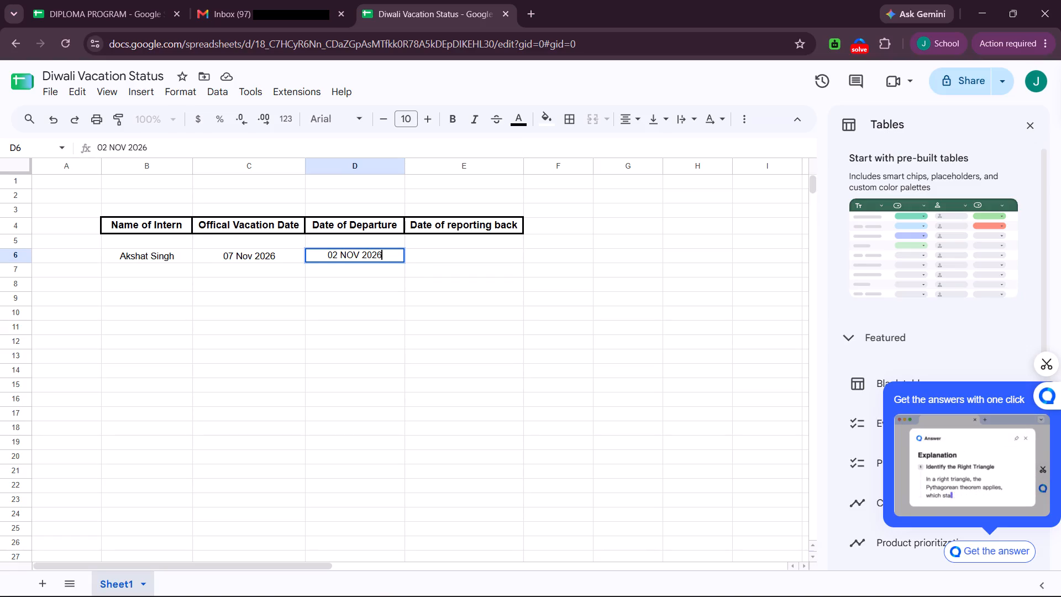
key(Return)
Enter 16 NOV 2026 in E6 as the date of reporting back.
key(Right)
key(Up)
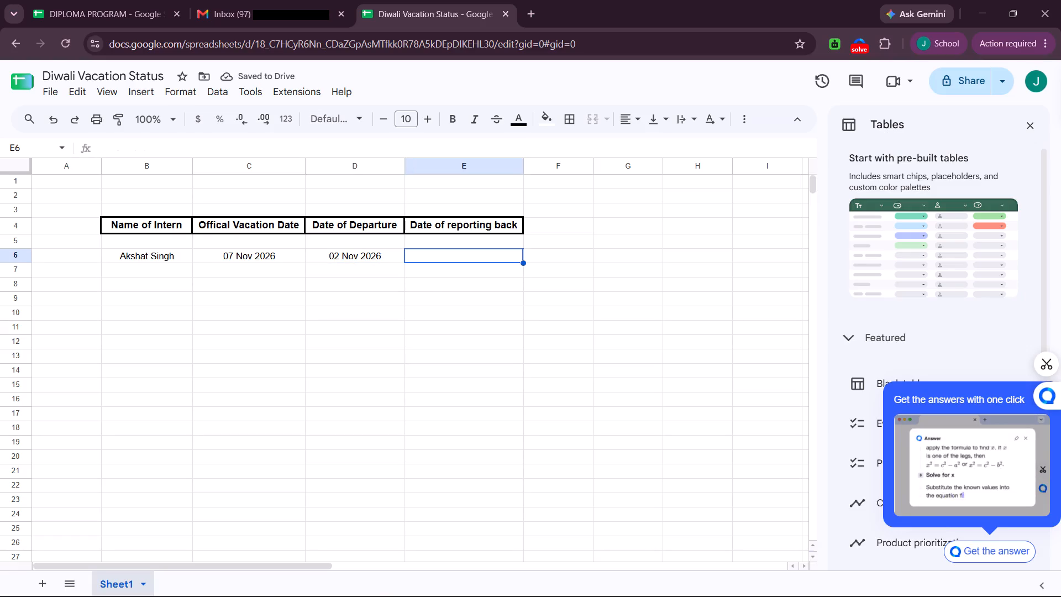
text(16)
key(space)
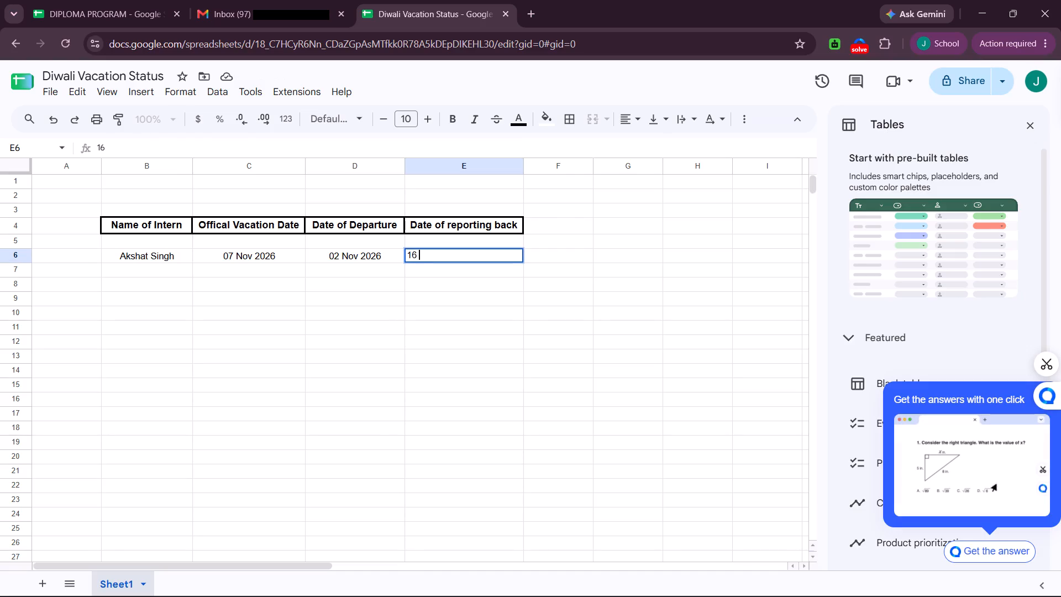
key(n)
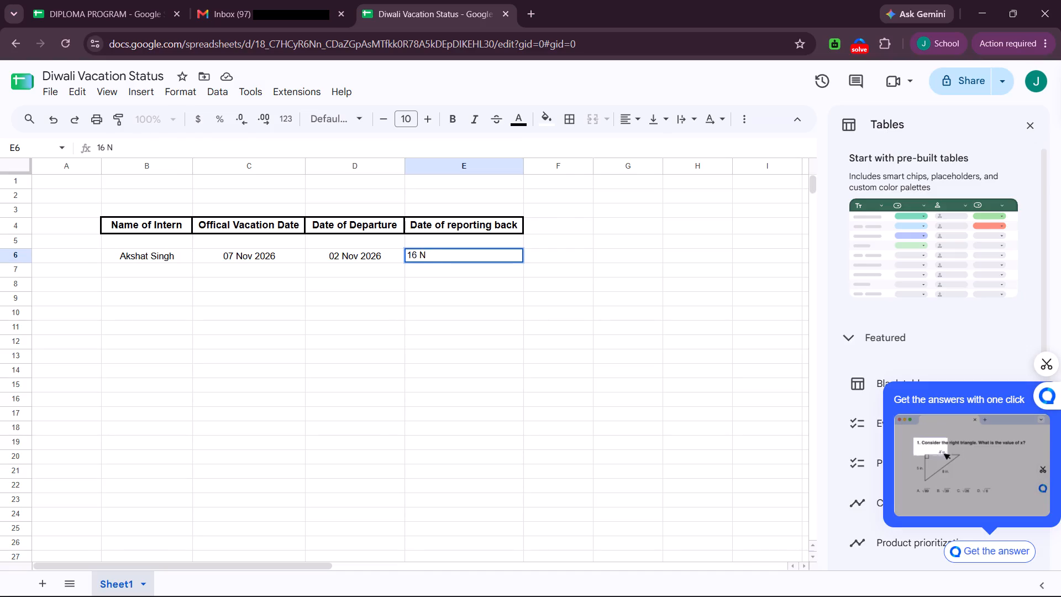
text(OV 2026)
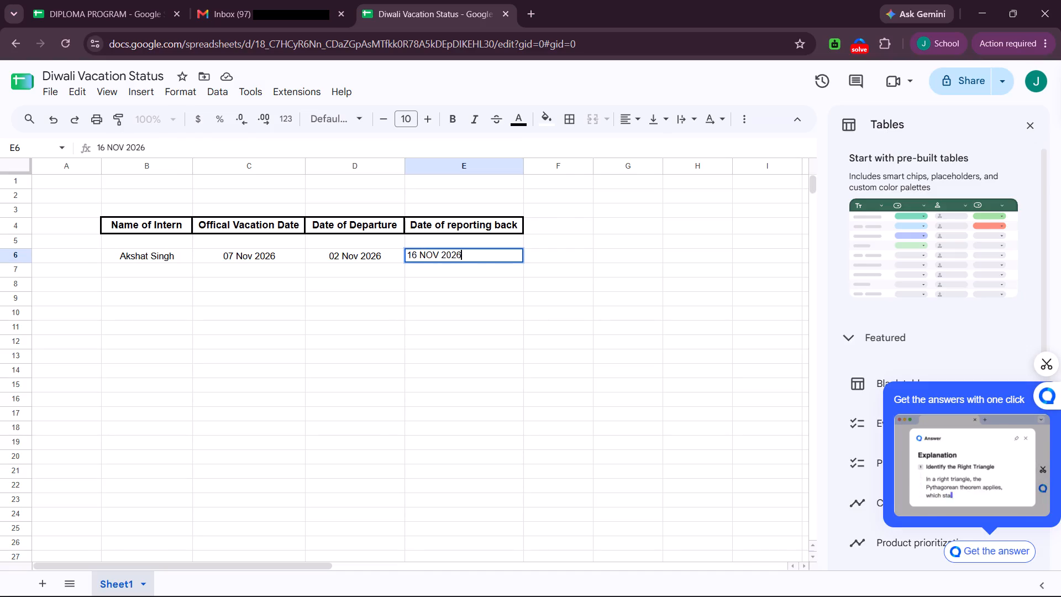
Center-align columns B through E horizontally.
click(131, 166)
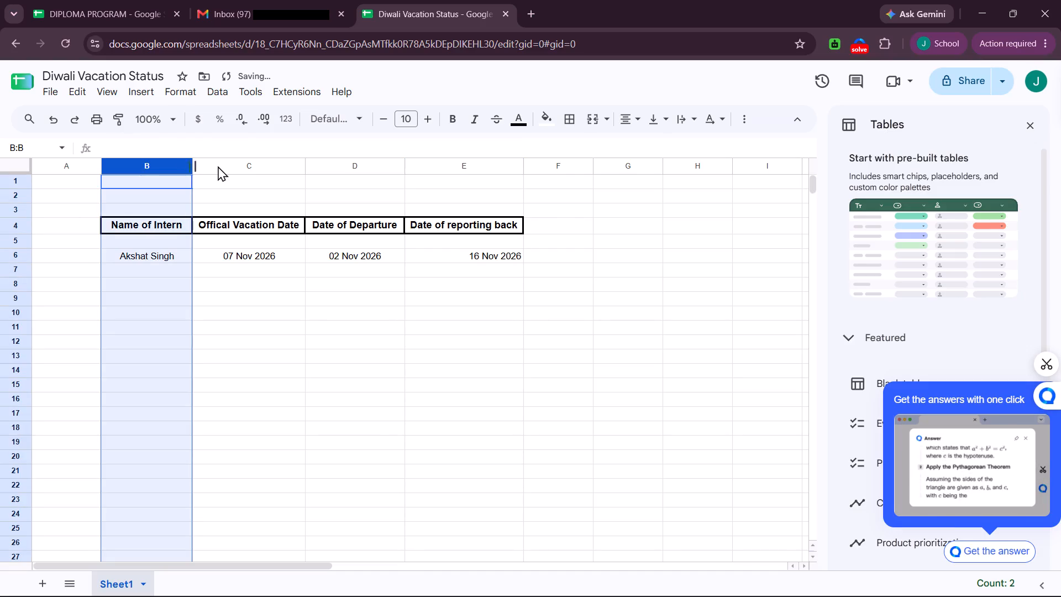
ctrl+click(226, 166)
ctrl+click(330, 166)
ctrl+click(458, 165)
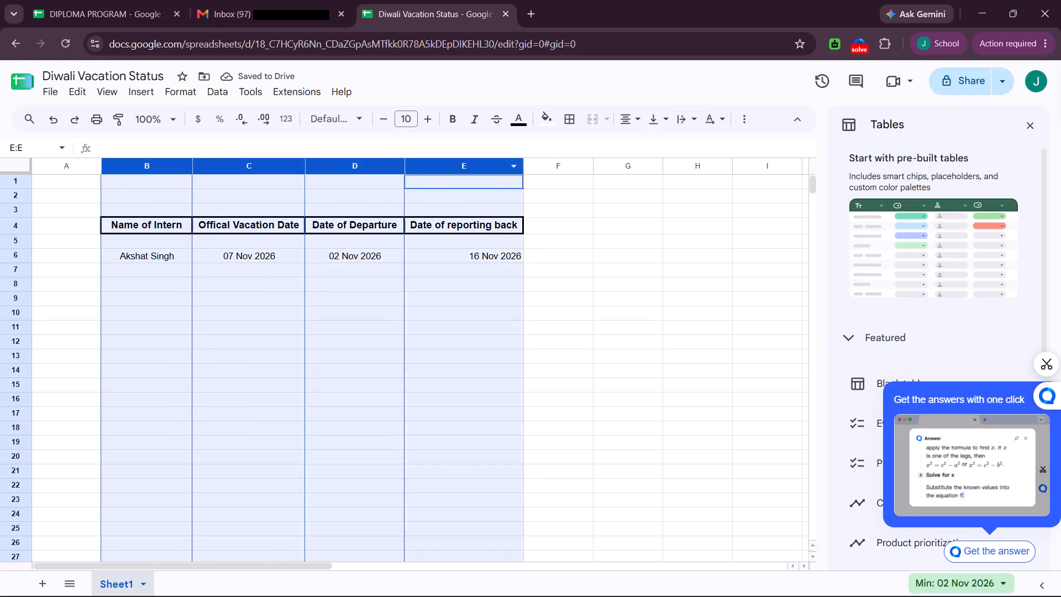
click(637, 115)
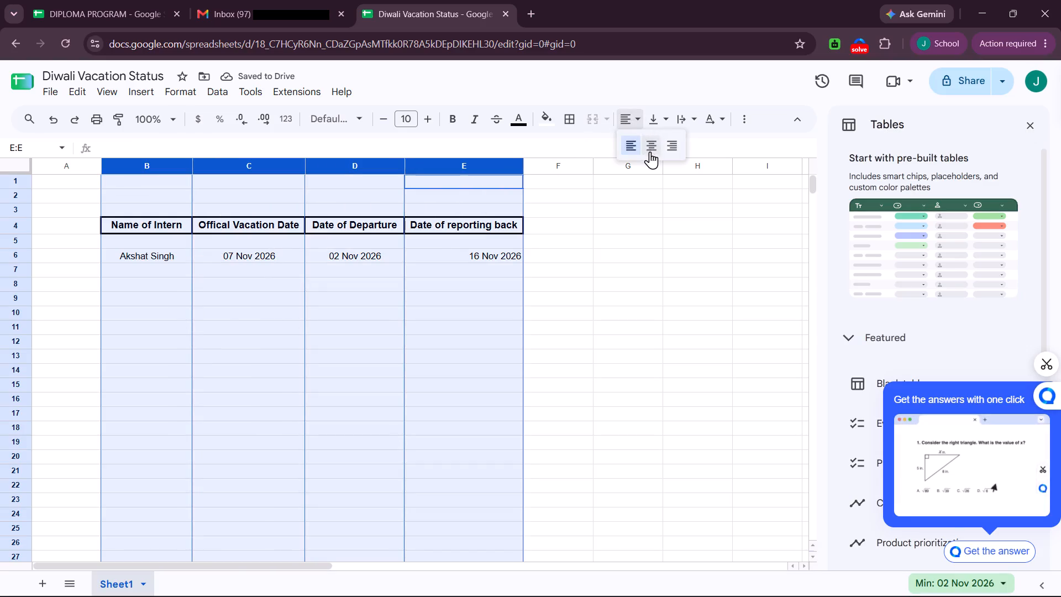
click(650, 152)
click(645, 270)
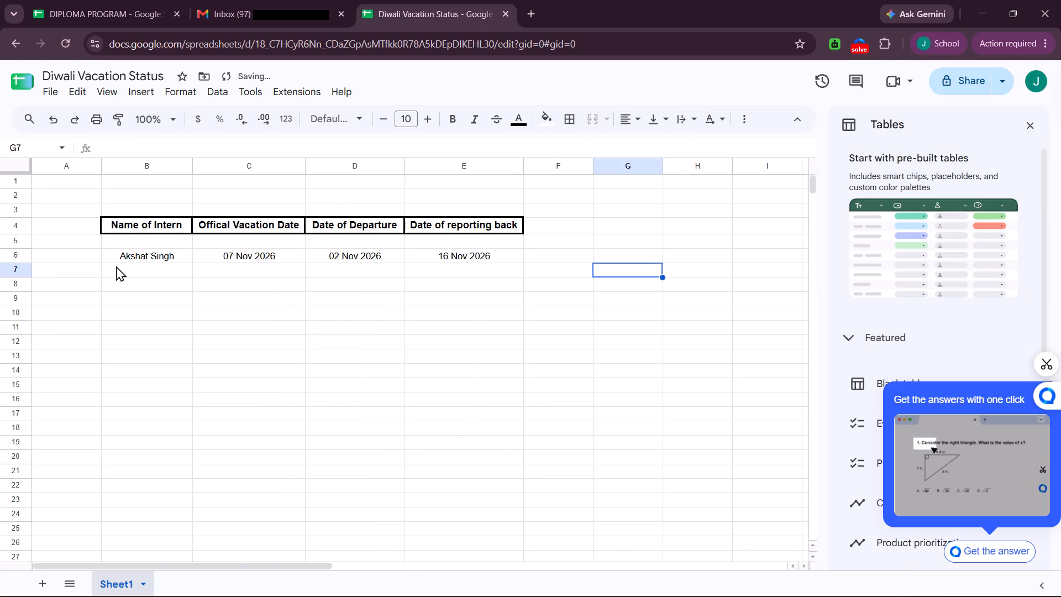
Insert one column to the left of the "Name of Intern" column.
click(114, 164)
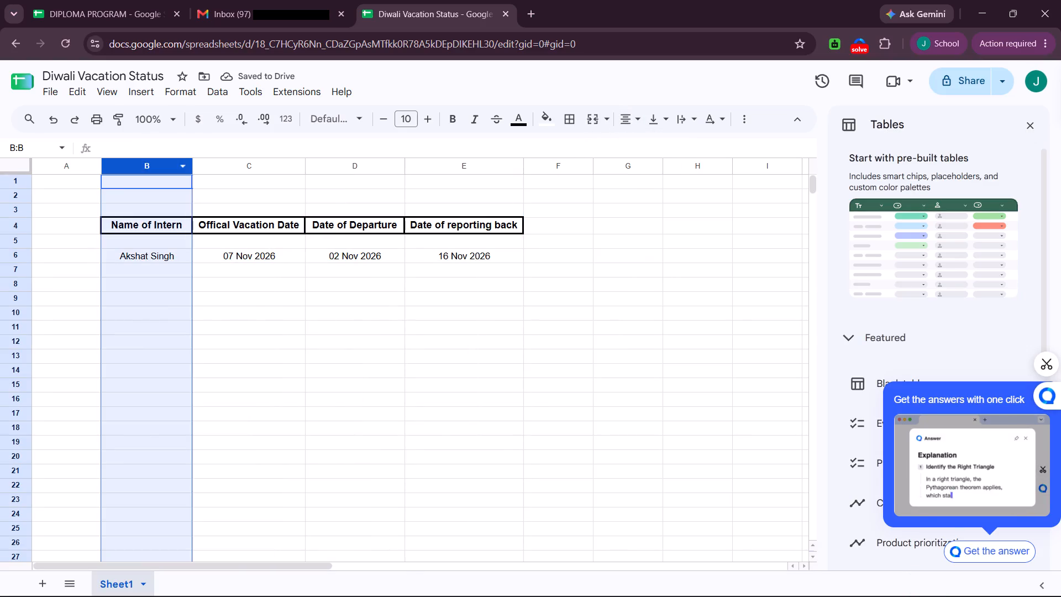
right_click(114, 164)
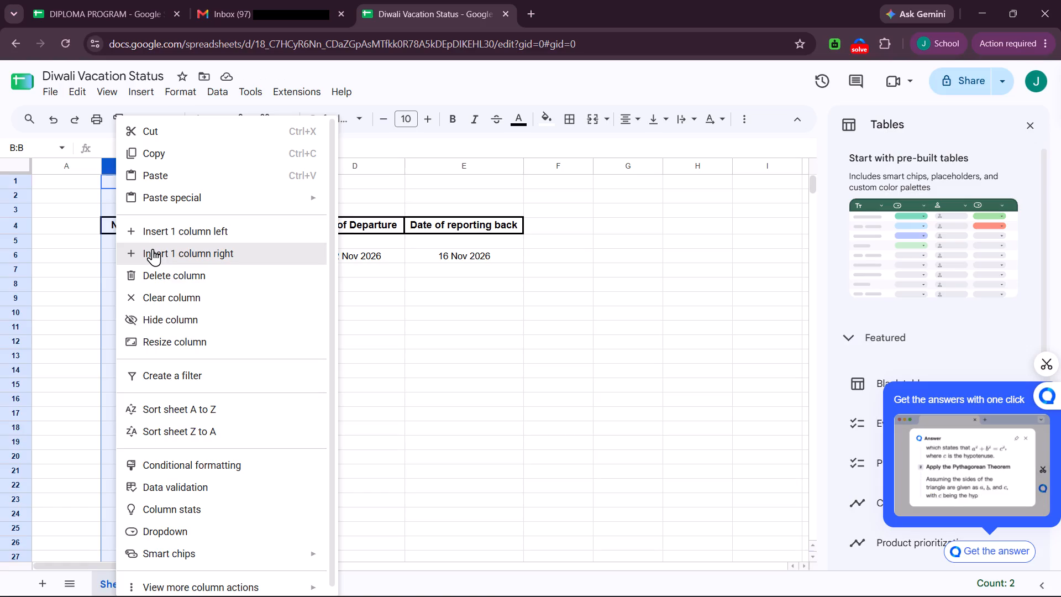
click(153, 228)
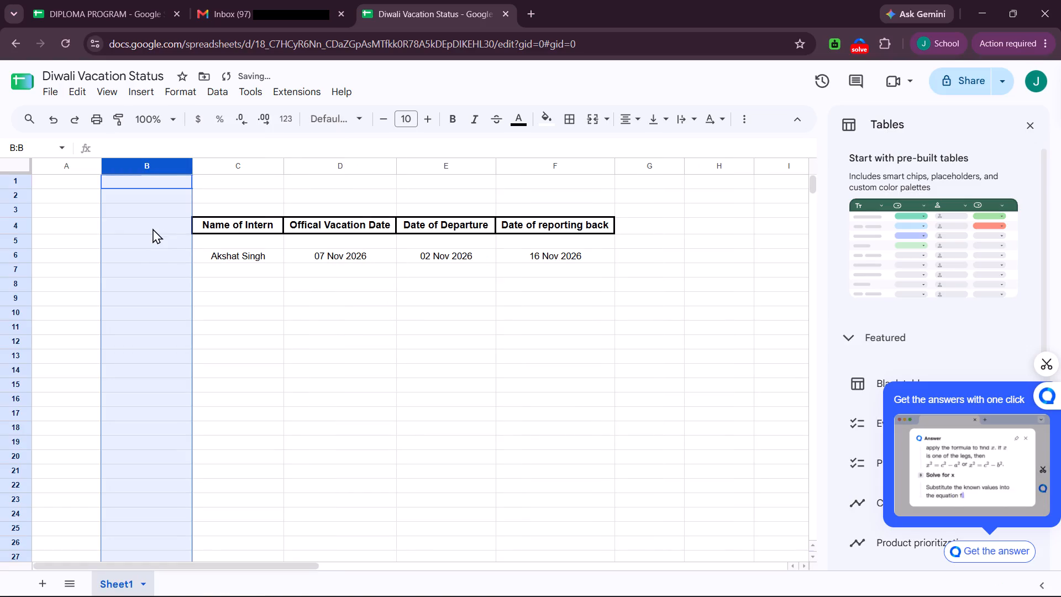
click(282, 319)
Enter the header "S.No." in B4, beside "Name of Intern".
double_click(153, 219)
double_click(152, 226)
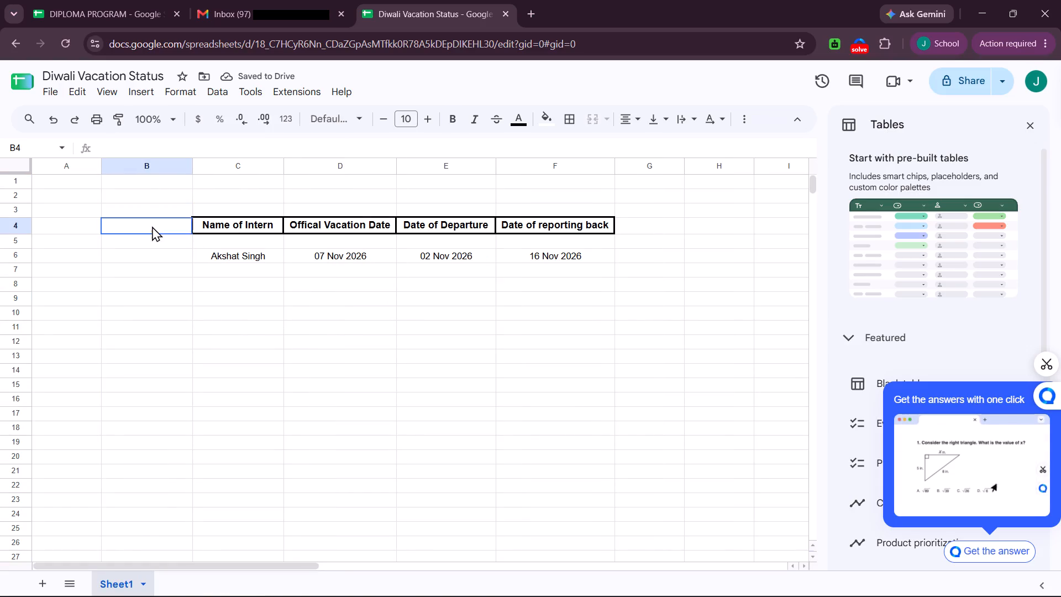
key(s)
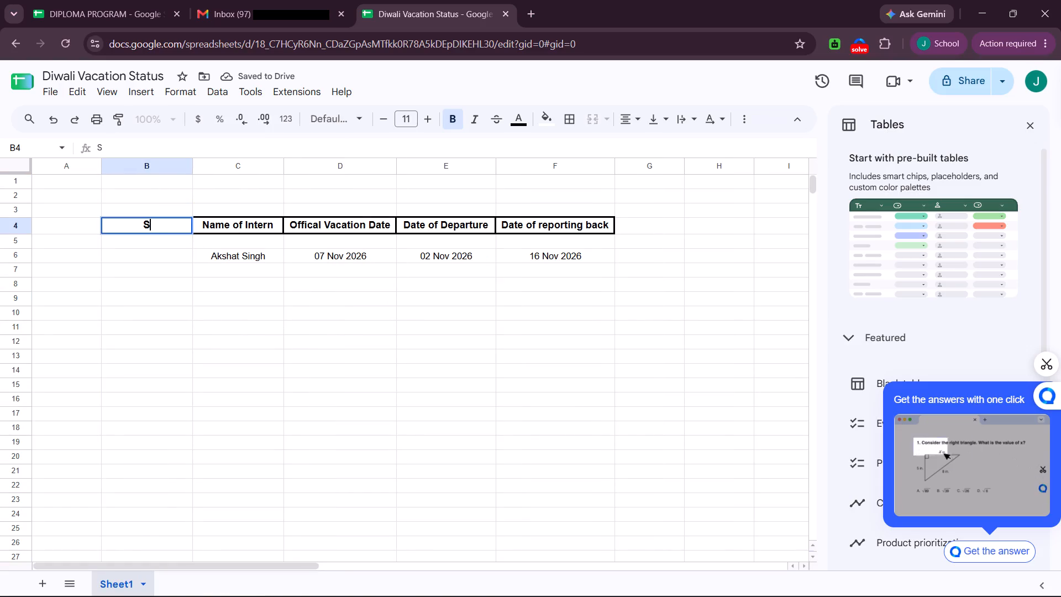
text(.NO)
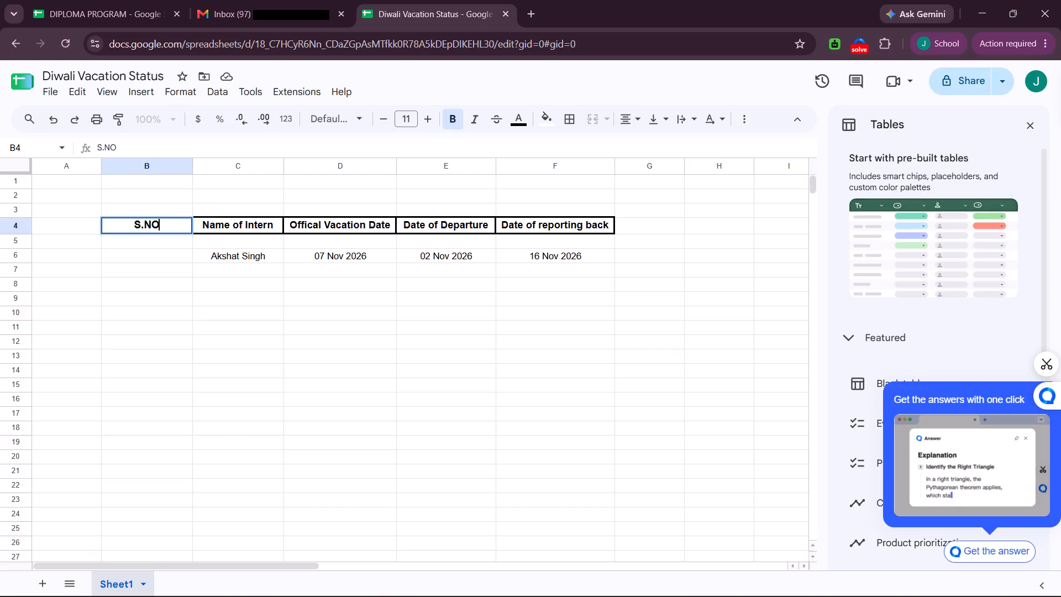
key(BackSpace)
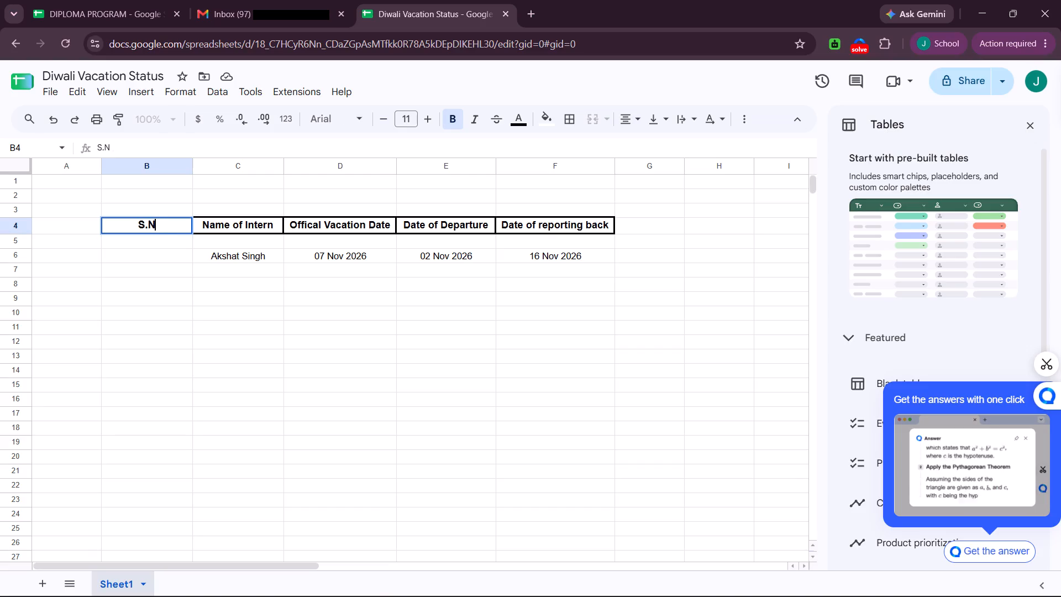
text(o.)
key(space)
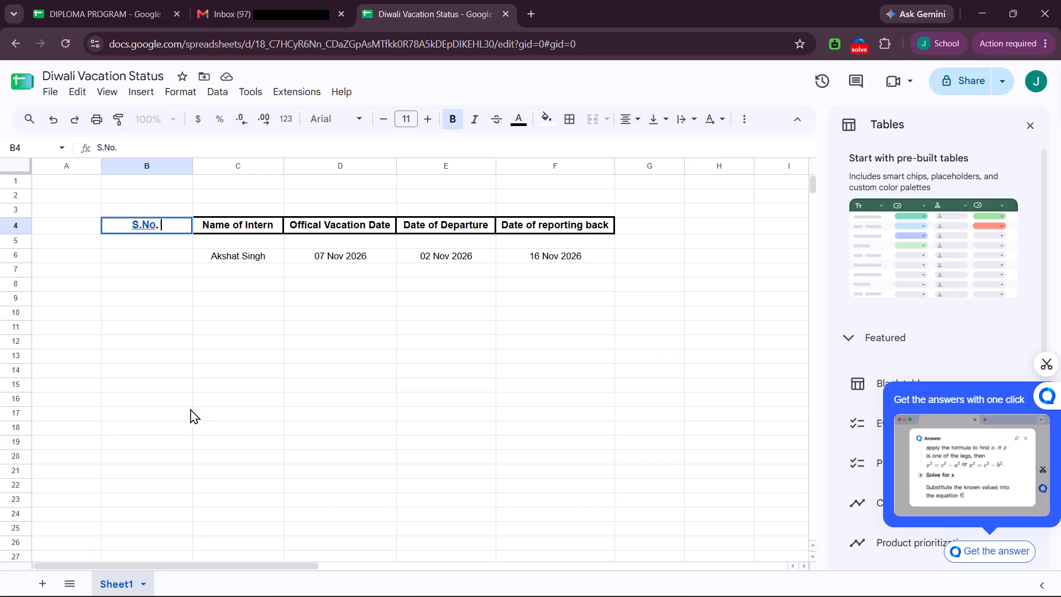
click(361, 311)
Copy the formatting of the "Name of Intern" header onto the "S.No." header in B4.
click(177, 226)
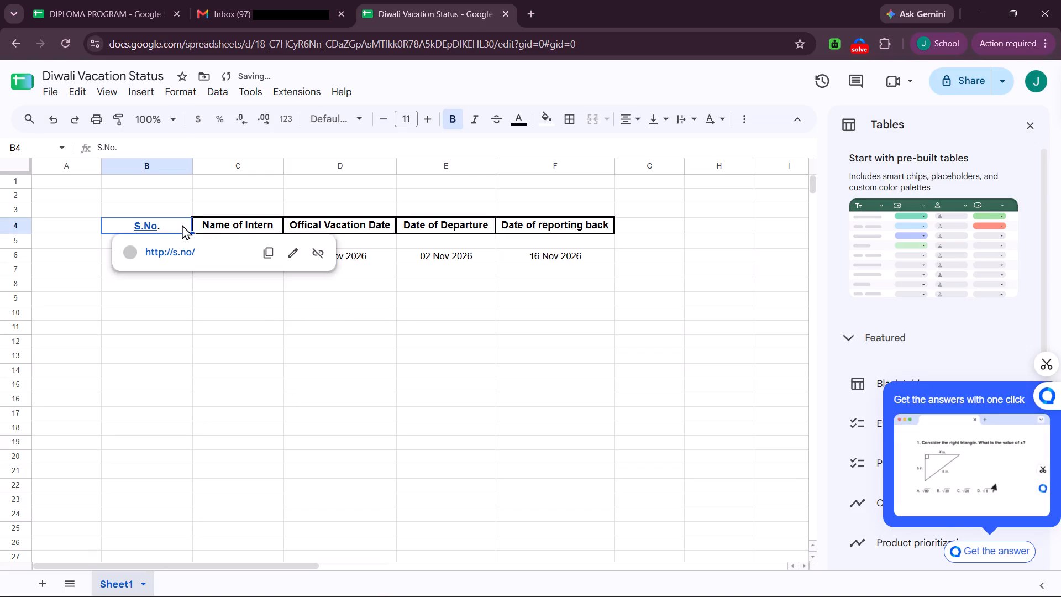
click(213, 221)
click(118, 117)
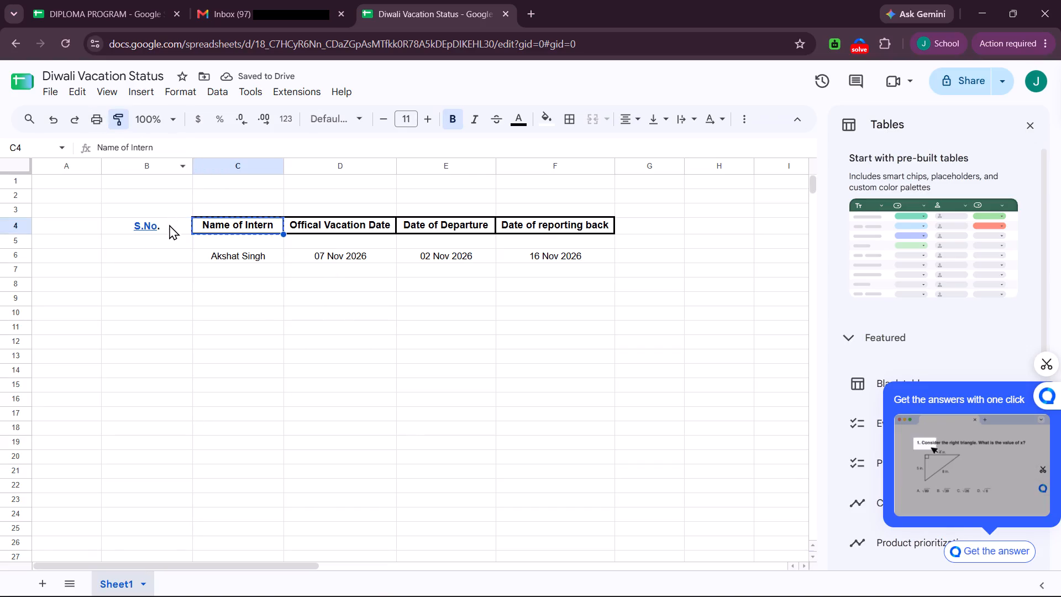
click(169, 225)
click(265, 339)
Fill in the serial numbers under "S.No.", with 01. in B6 and 2 through 7 in B7 to B12.
double_click(167, 253)
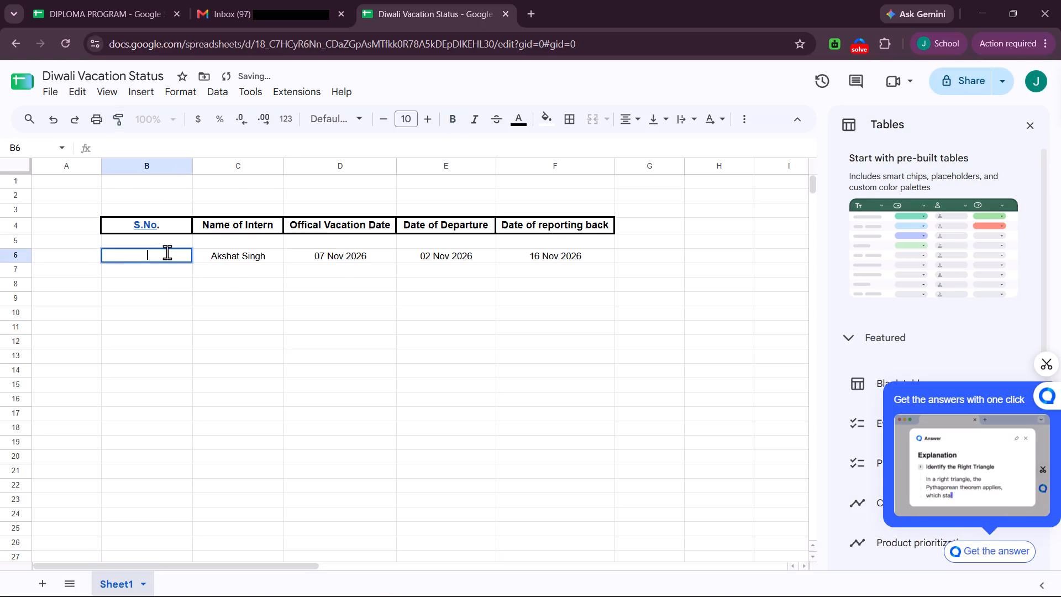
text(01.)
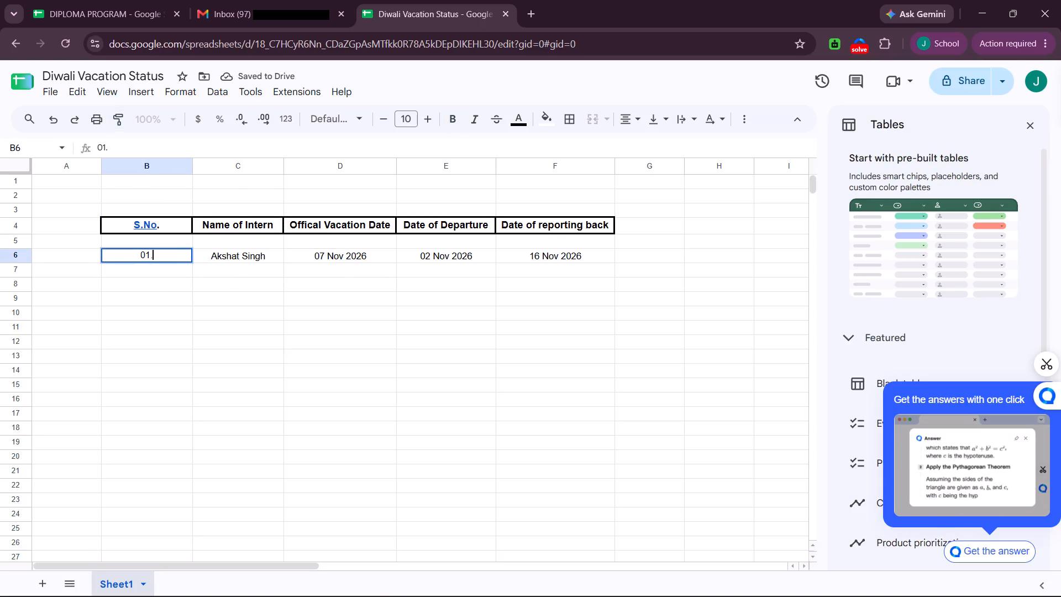
click(248, 290)
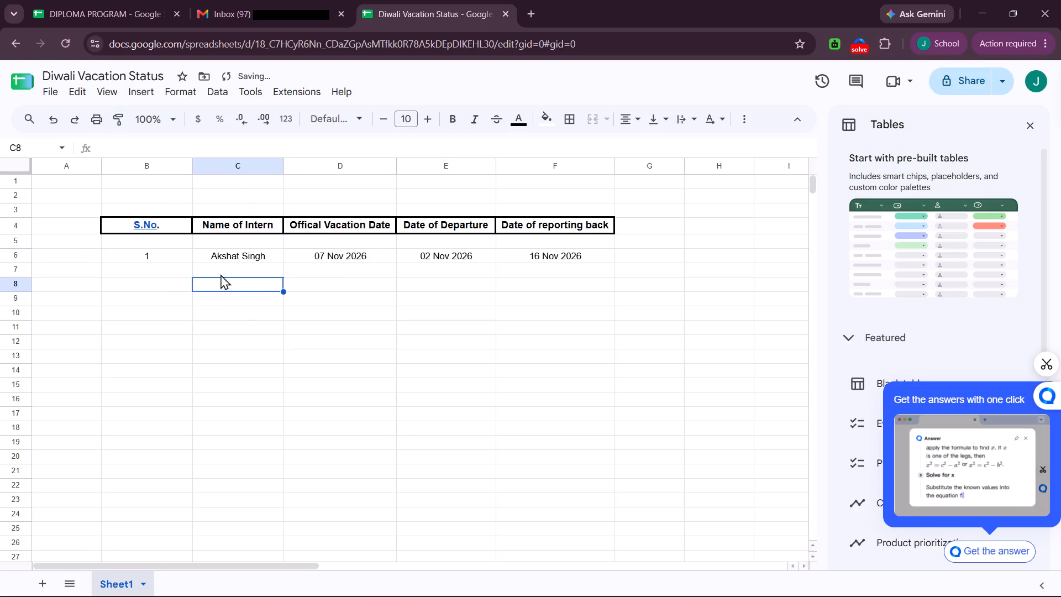
click(154, 276)
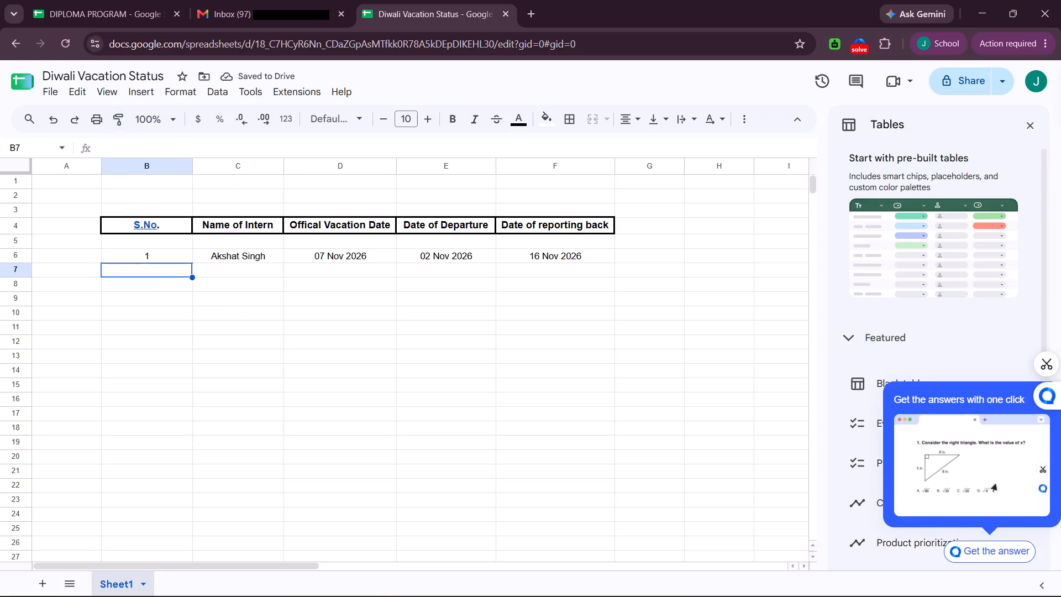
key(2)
click(150, 288)
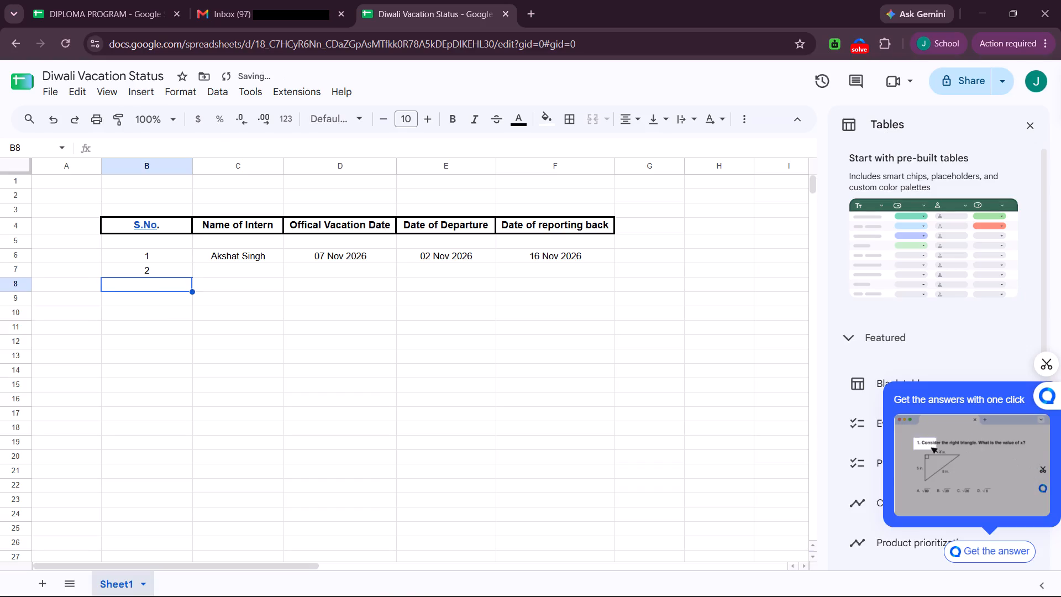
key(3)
click(150, 296)
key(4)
click(160, 316)
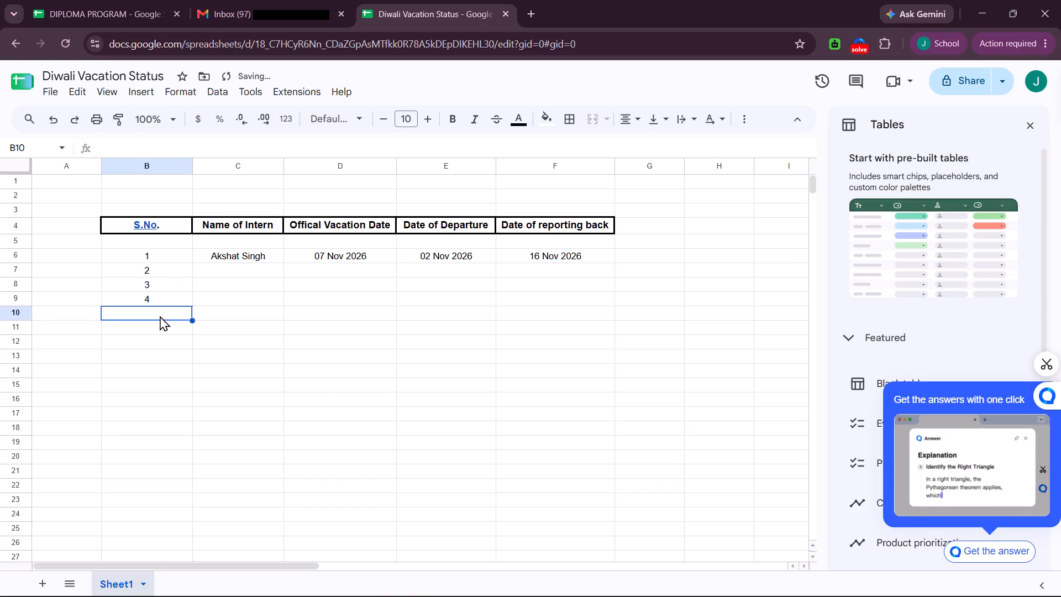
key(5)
click(150, 329)
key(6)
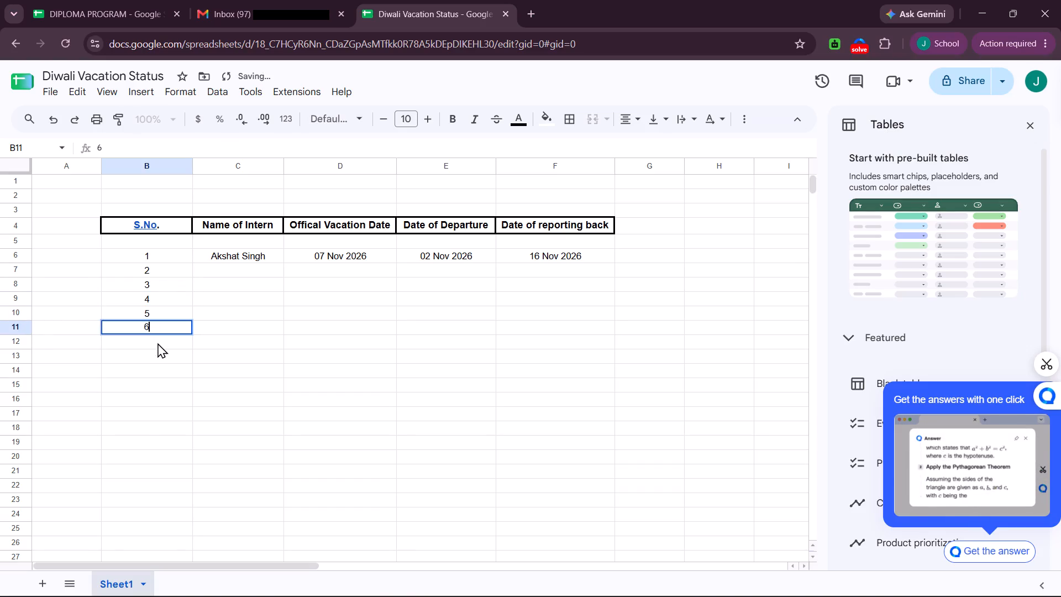
click(157, 343)
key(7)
click(244, 376)
Convert the intern data range into a table and dismiss the column type tip.
click(250, 270)
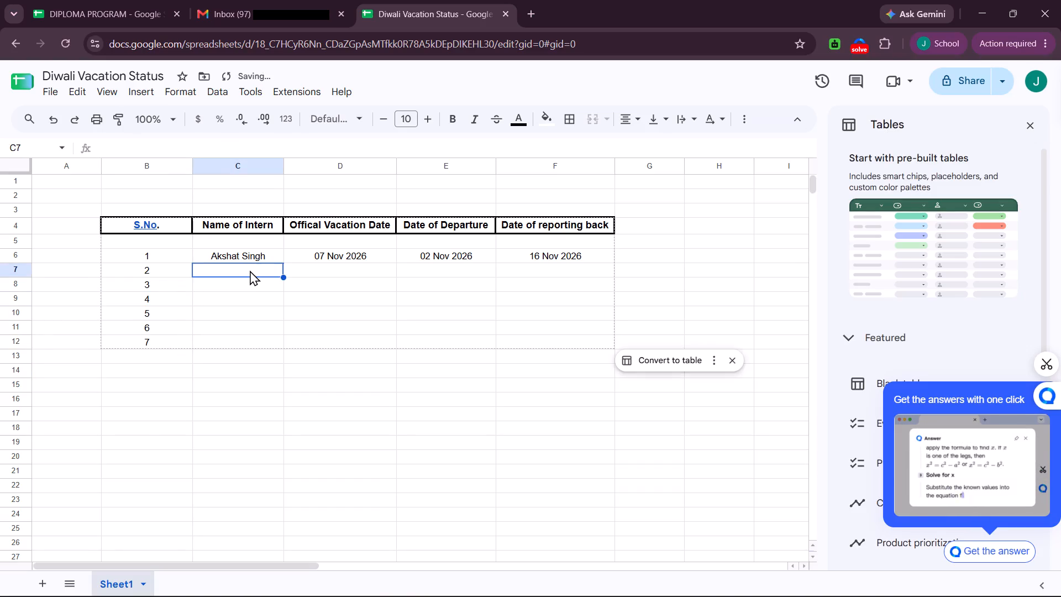
click(250, 270)
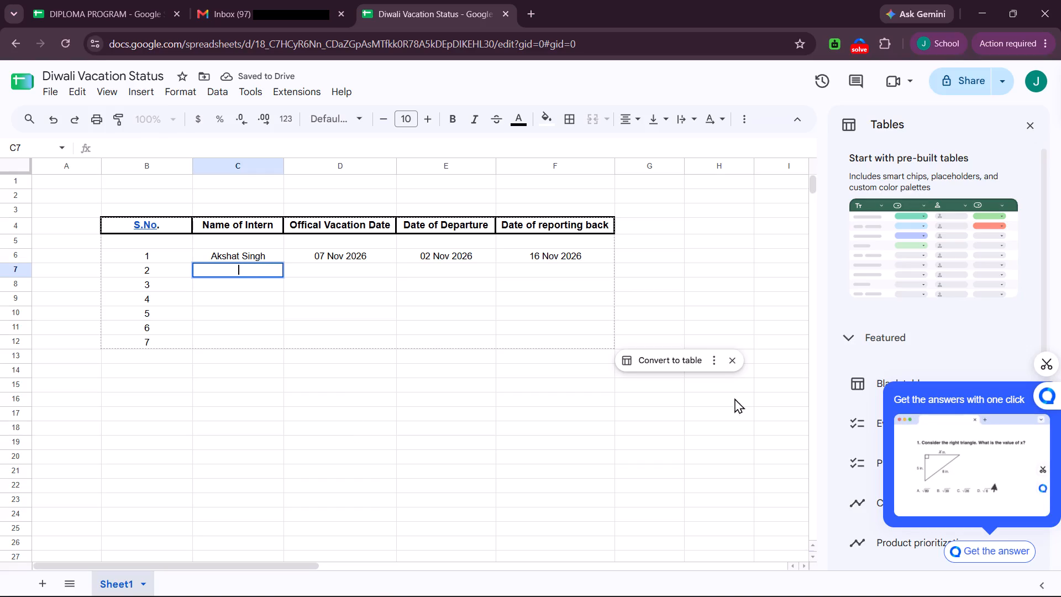
click(680, 359)
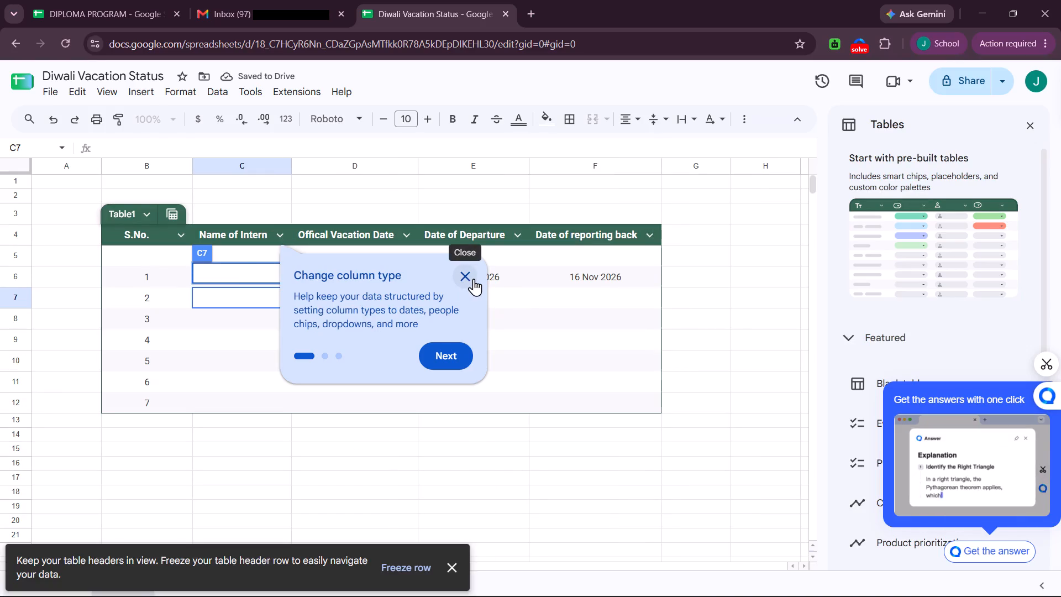
click(468, 276)
click(764, 272)
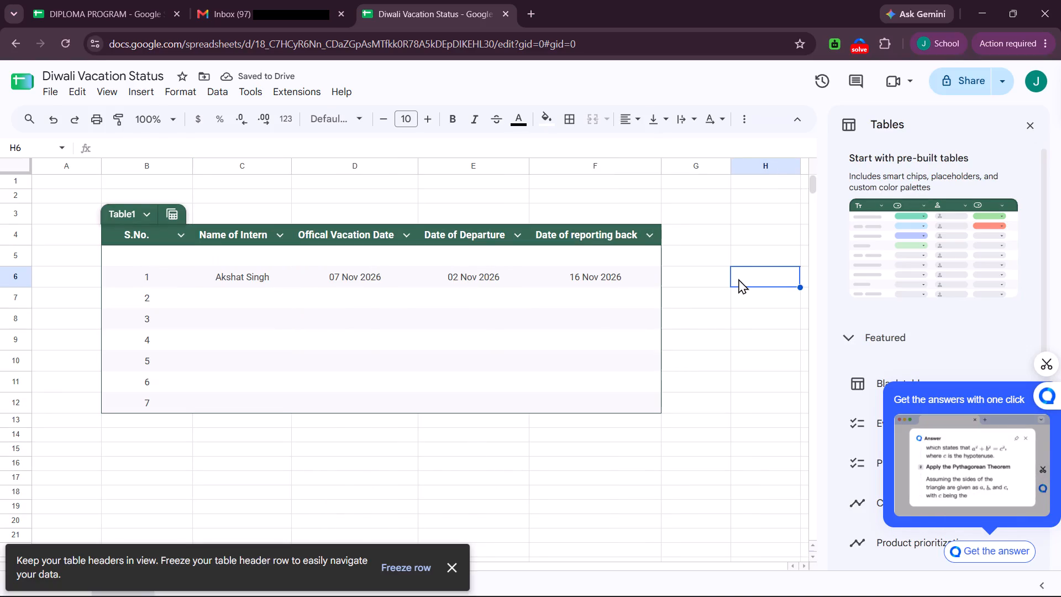
Apply all borders to the table body cells B5:F12.
click(245, 295)
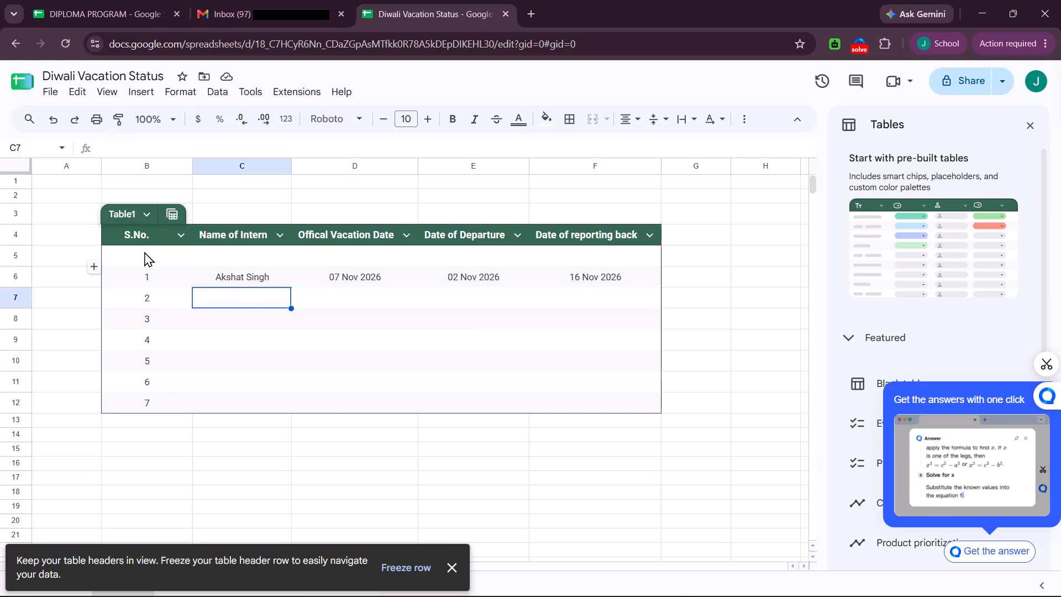
drag(144, 252, 606, 401)
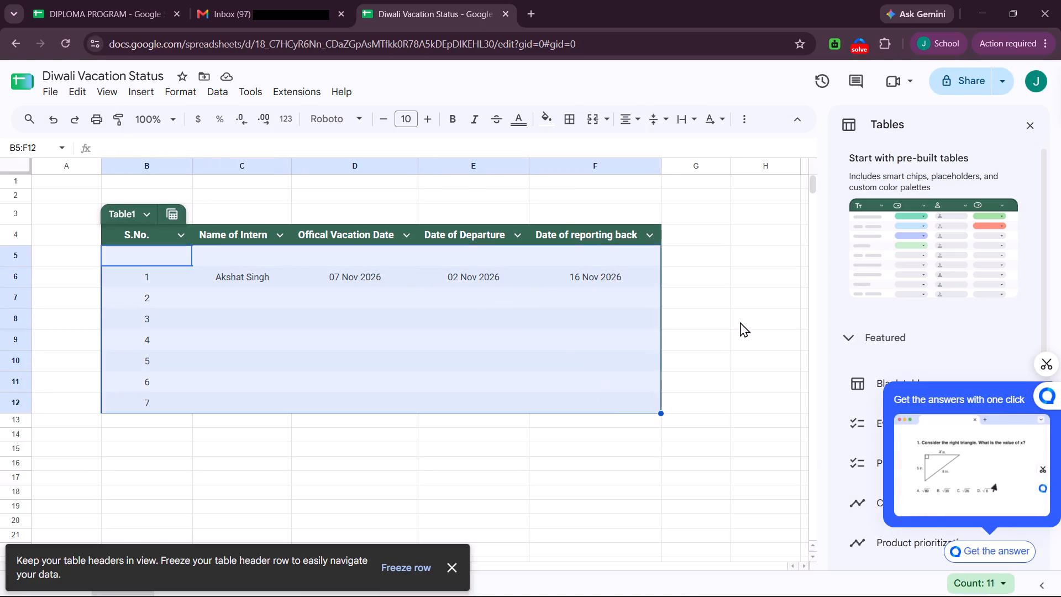
click(571, 117)
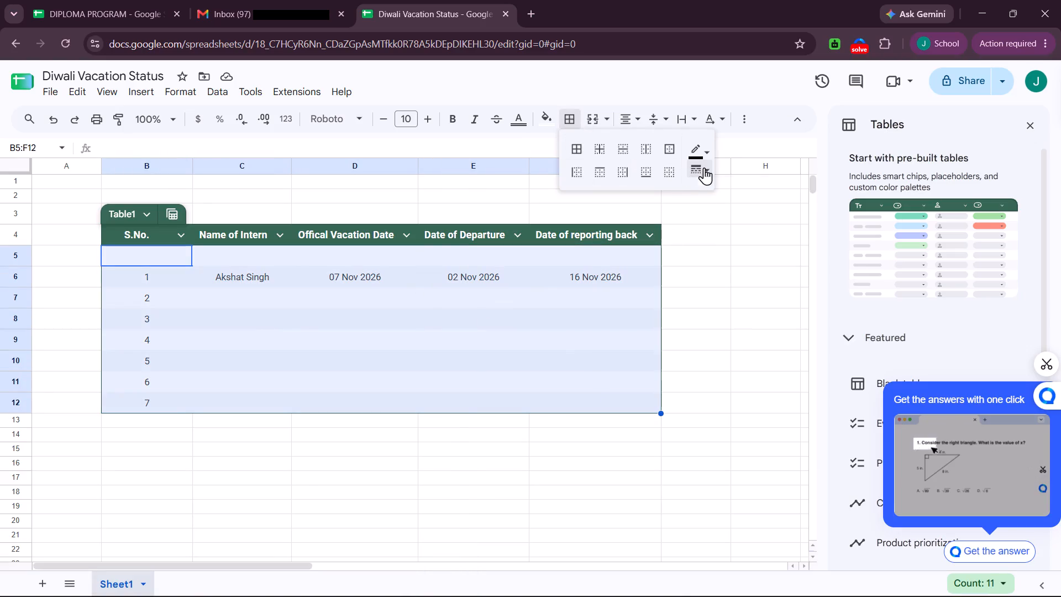
click(704, 167)
click(717, 195)
click(576, 148)
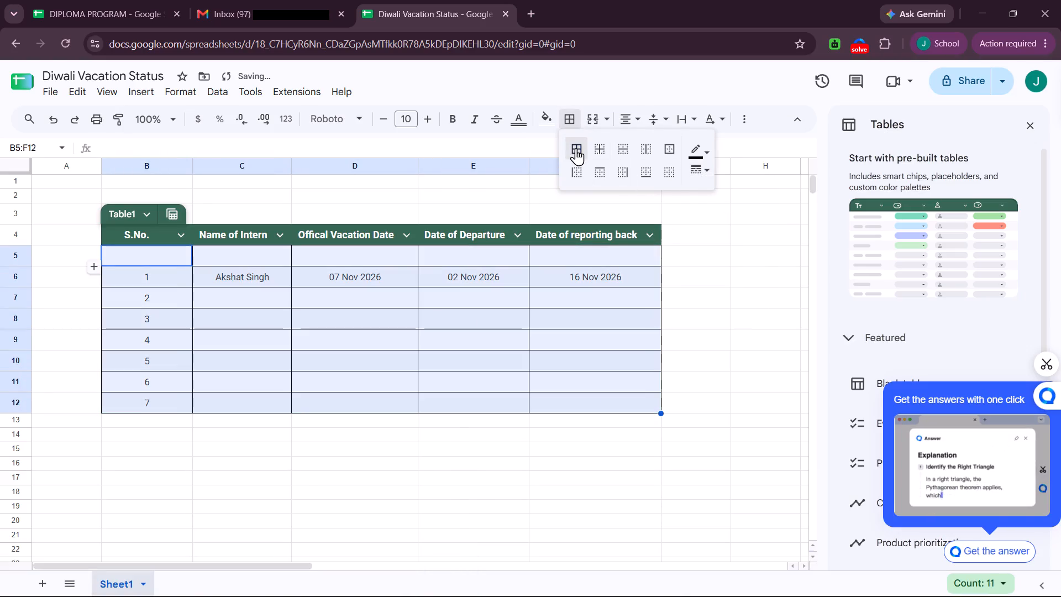
click(722, 286)
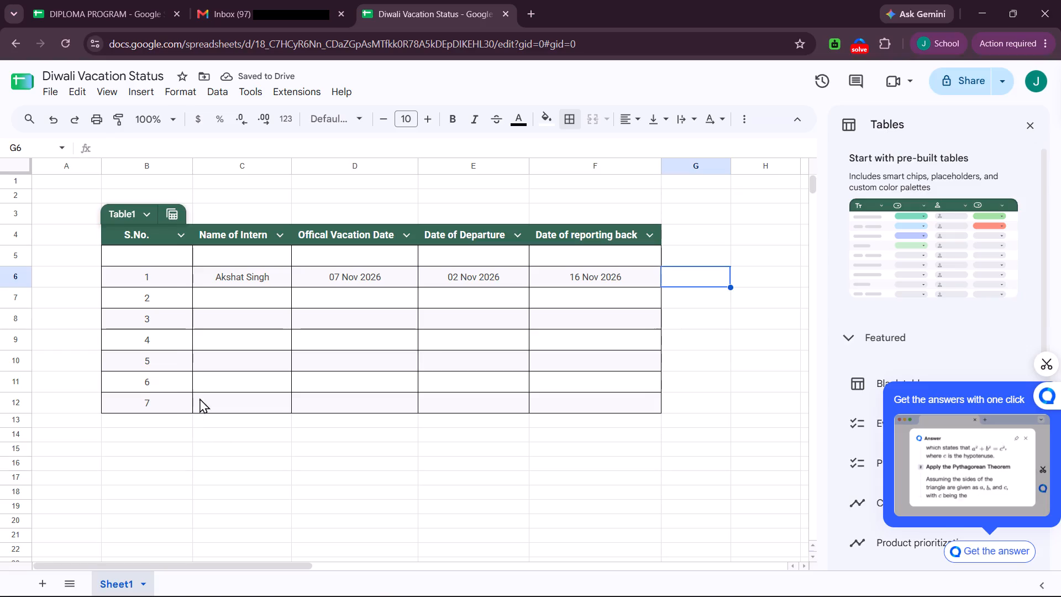
Enter the second intern's full name under "Name of Intern" in C7.
click(281, 233)
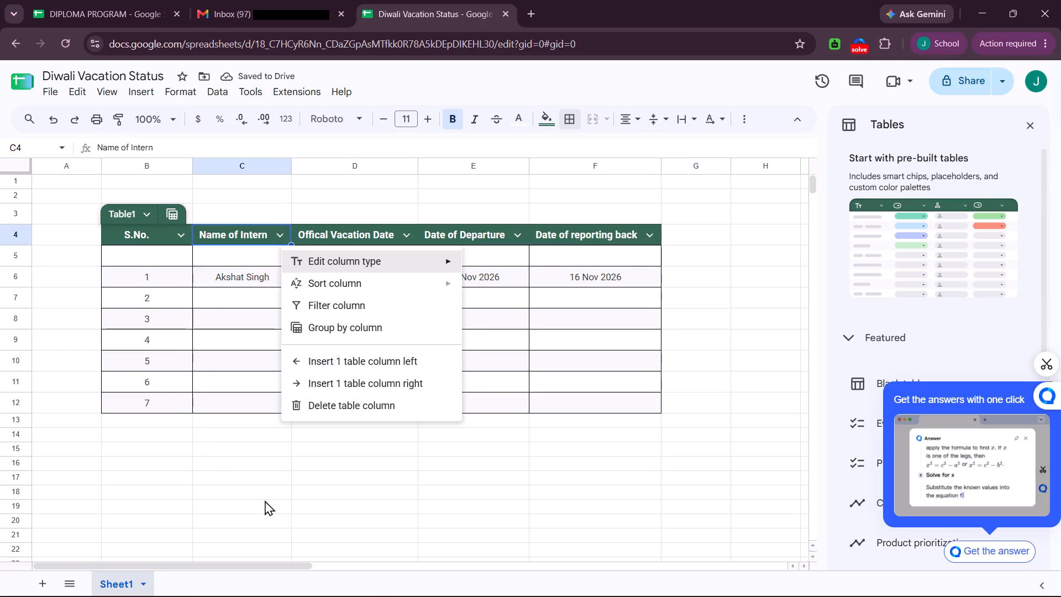
click(235, 451)
click(234, 305)
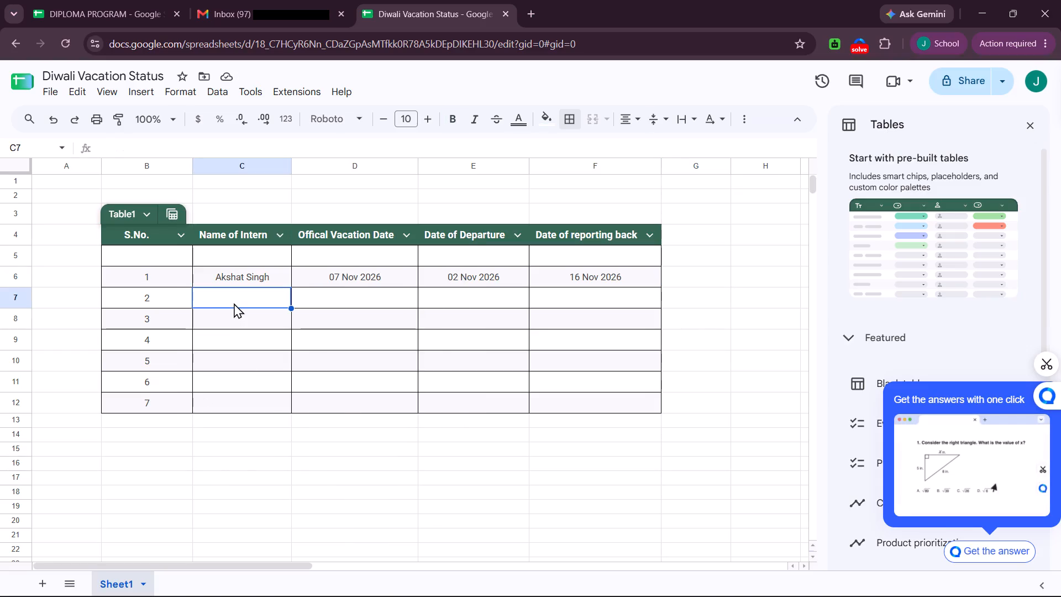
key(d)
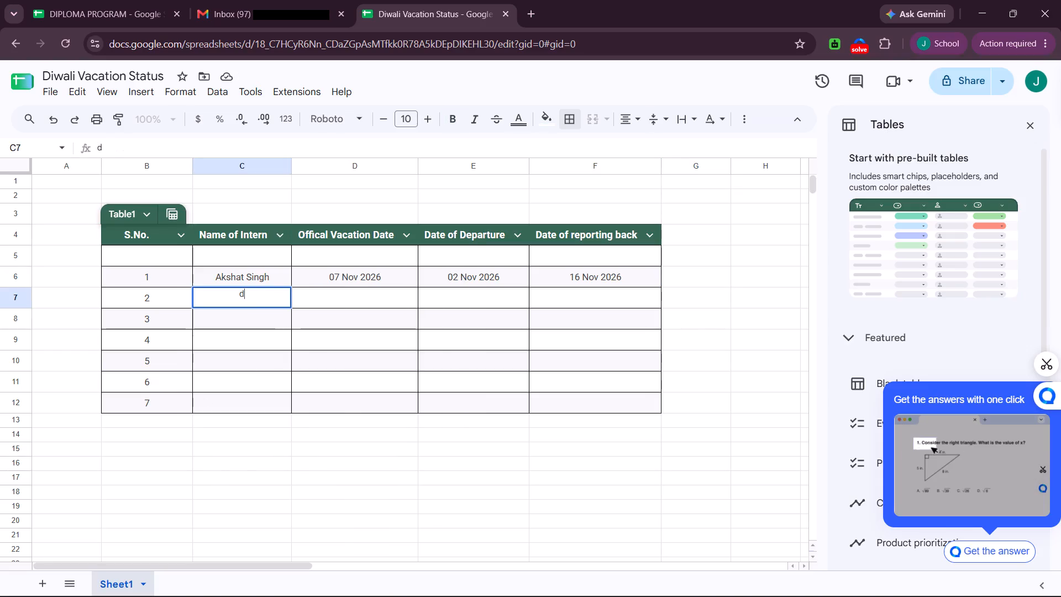
key(BackSpace)
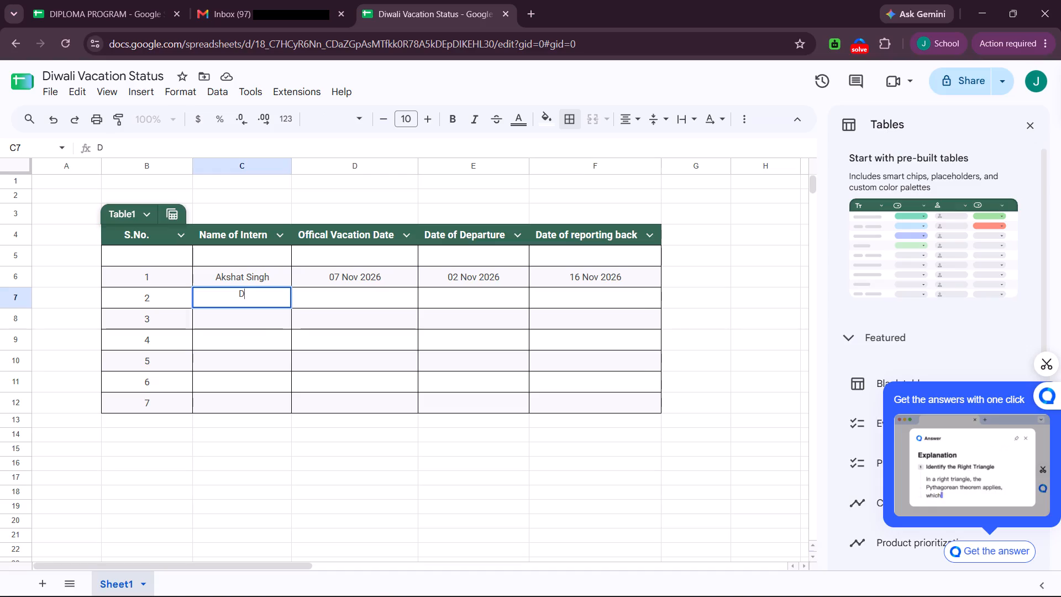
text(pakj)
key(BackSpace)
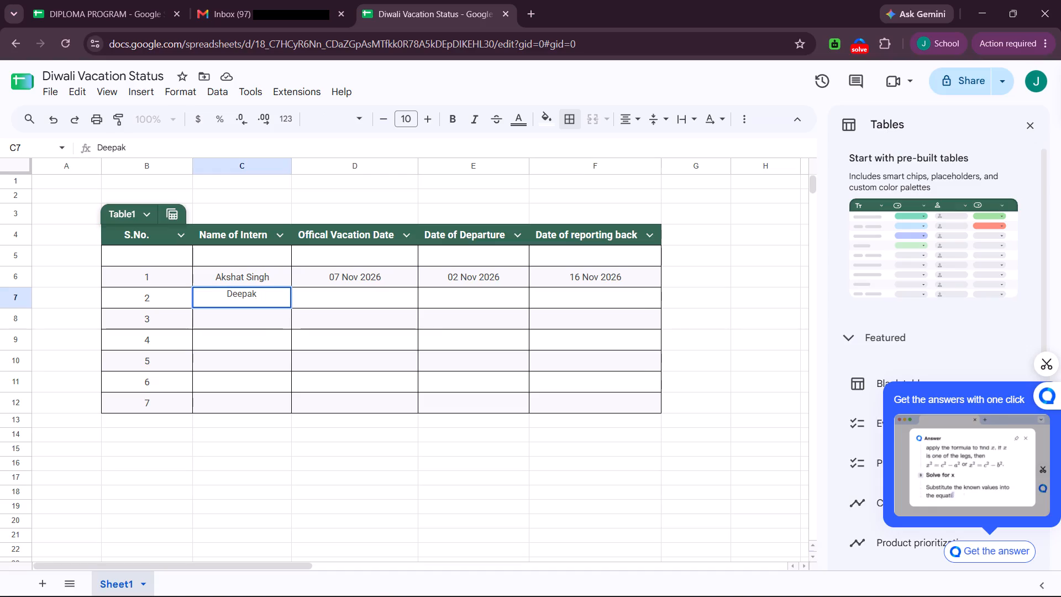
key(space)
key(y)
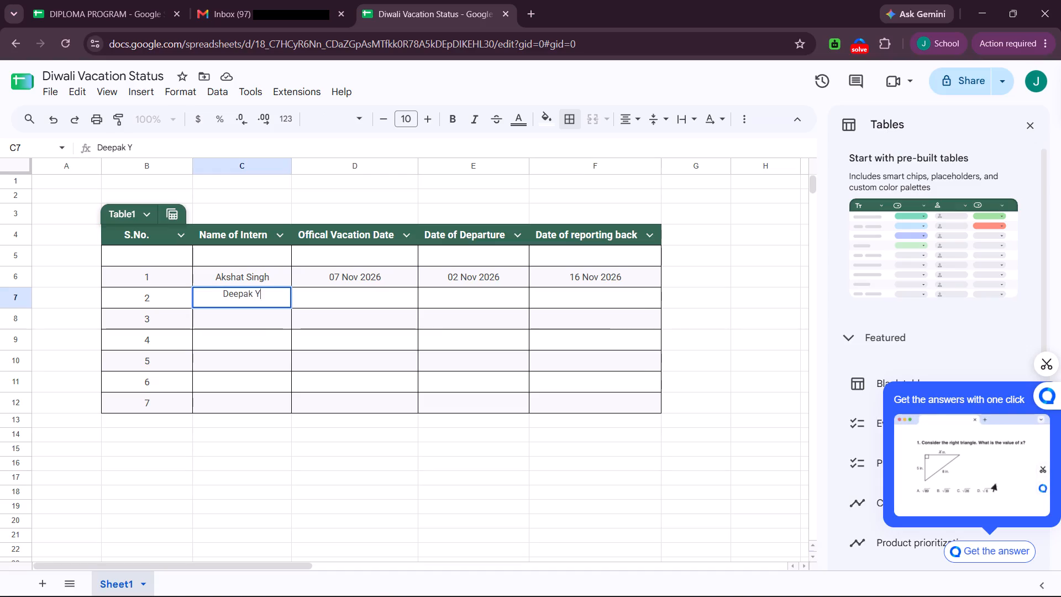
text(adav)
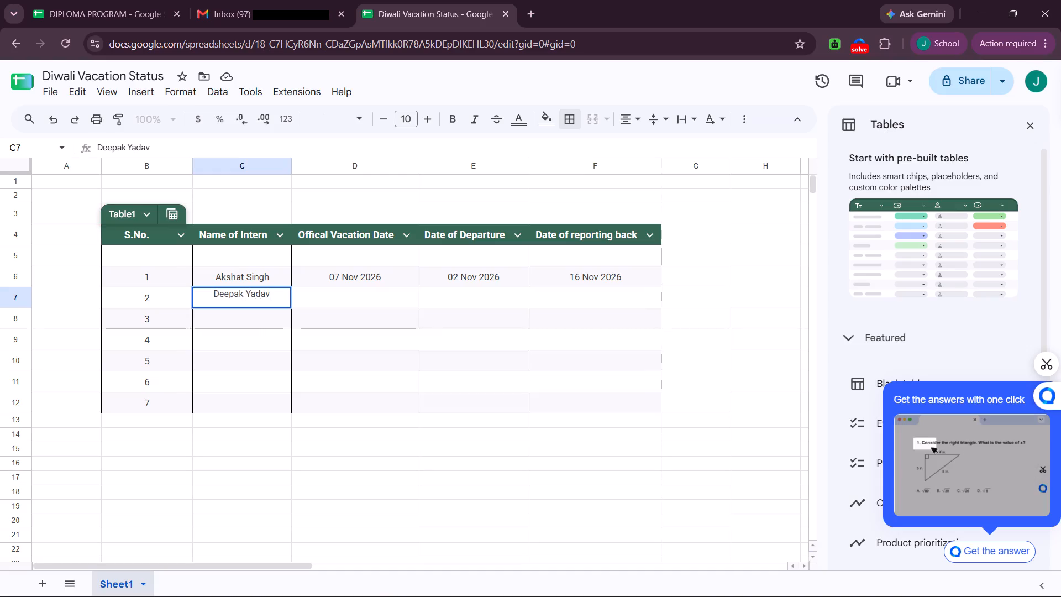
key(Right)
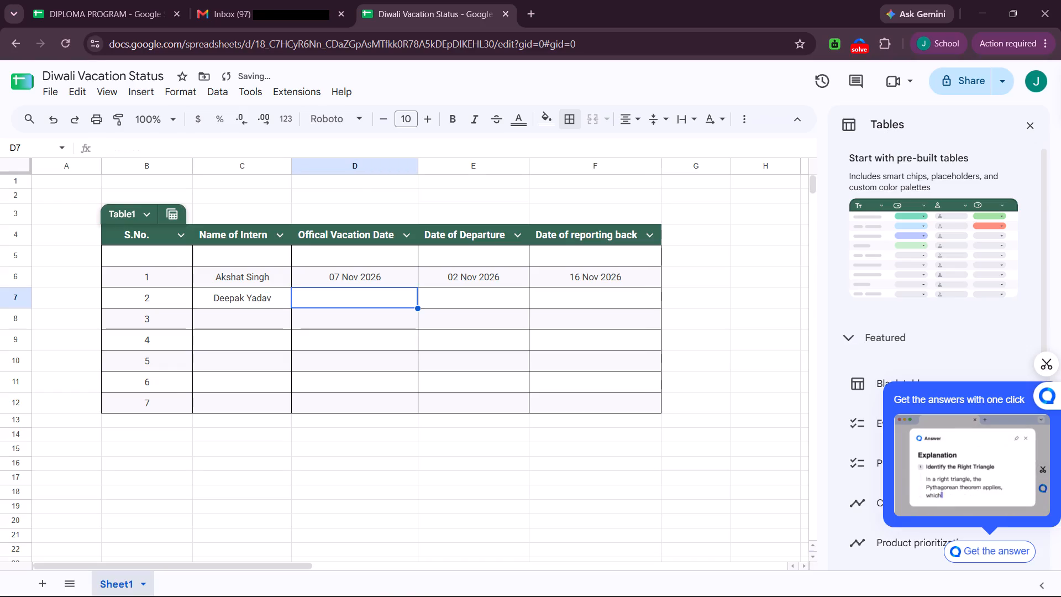
Copy the official vacation date 07 Nov 2026 from D6 into each cell of D7 to D12.
click(400, 277)
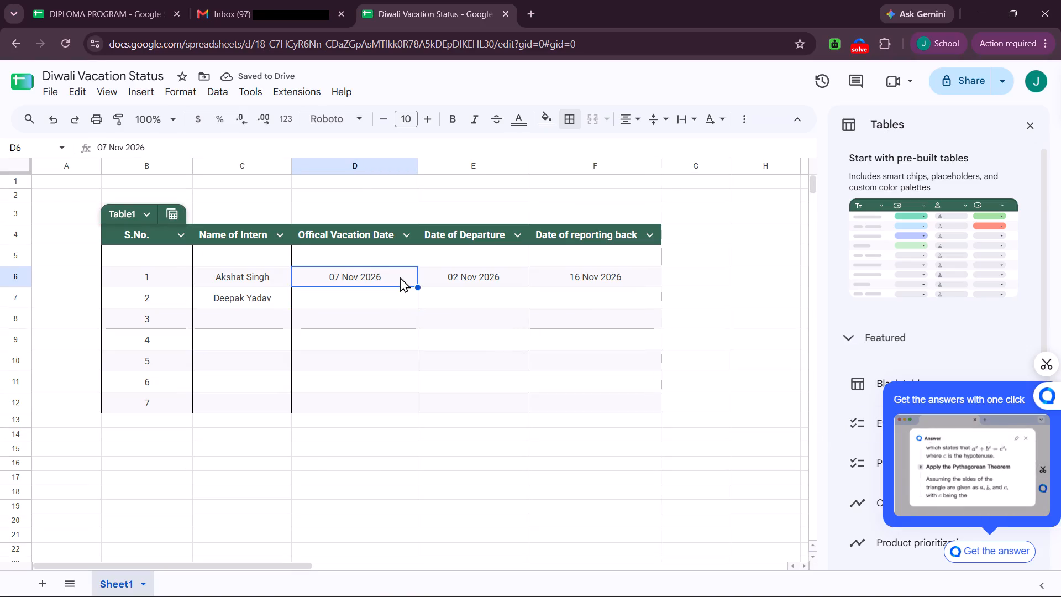
key(ctrl+c)
click(380, 298)
key(ctrl+v)
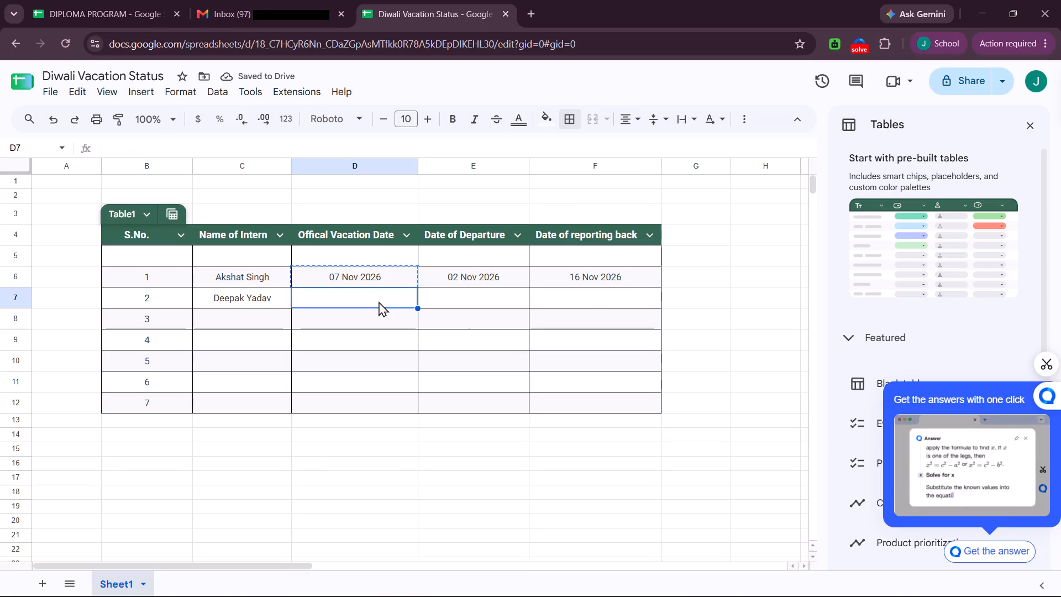
click(375, 323)
key(ctrl+v)
click(364, 337)
key(ctrl+v)
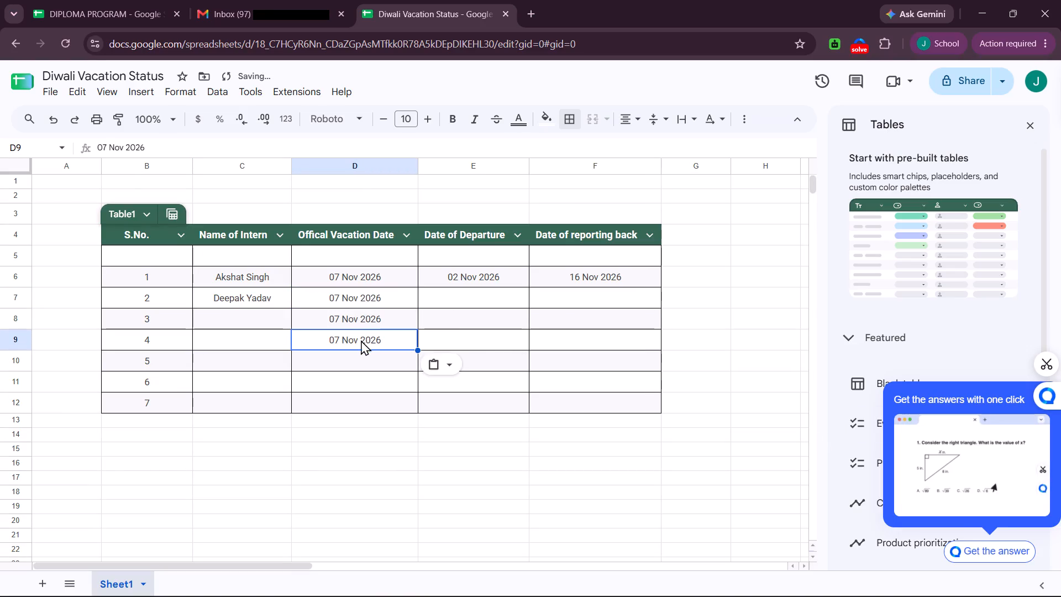
click(350, 363)
key(ctrl+v)
click(345, 380)
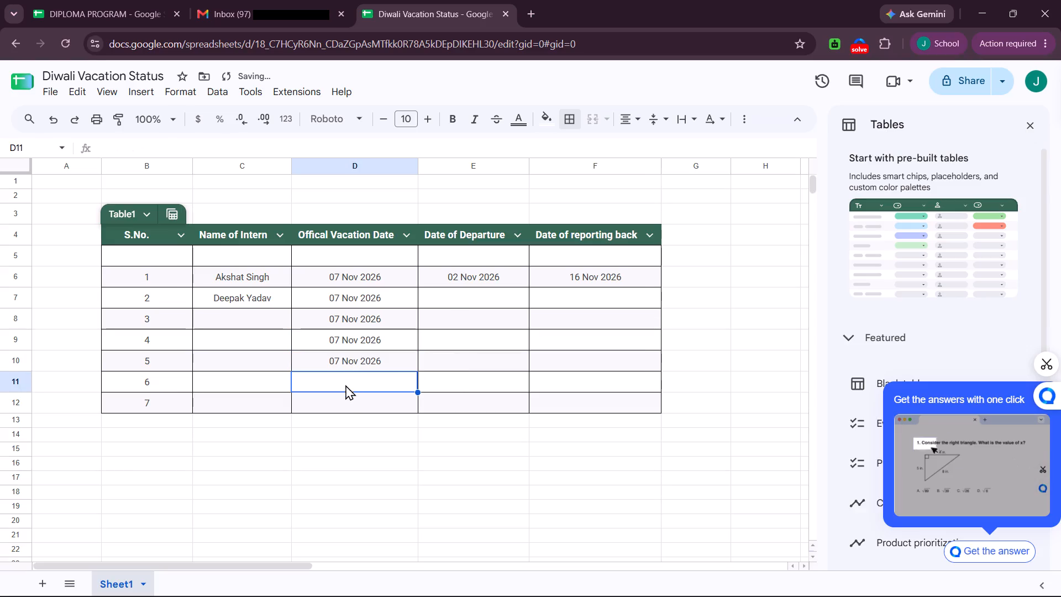
key(ctrl+v)
click(346, 403)
key(ctrl+v)
click(358, 437)
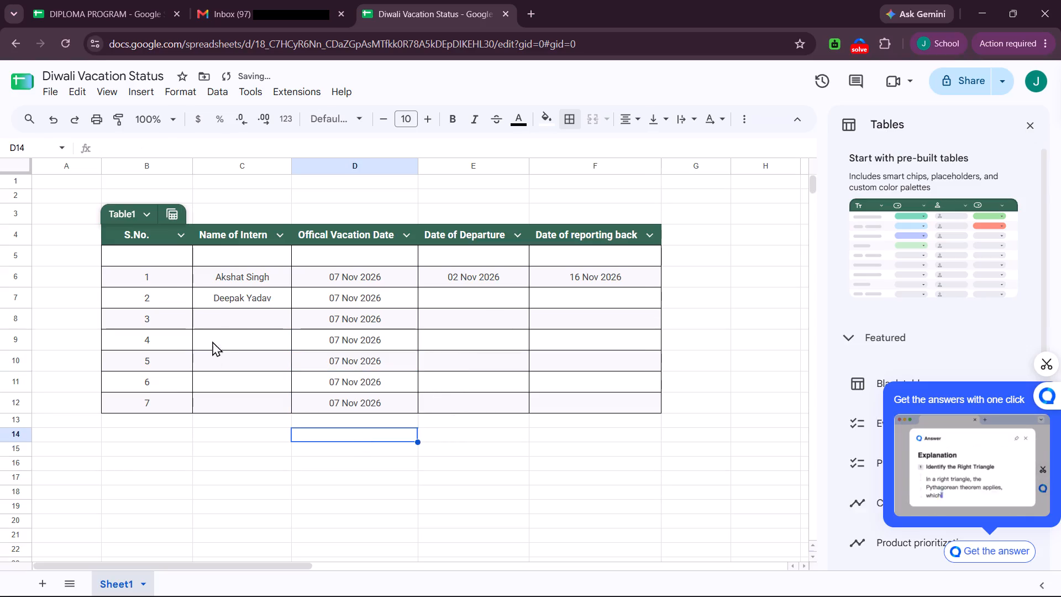
Enter the third intern's full name in C8, with both words capitalised.
double_click(233, 317)
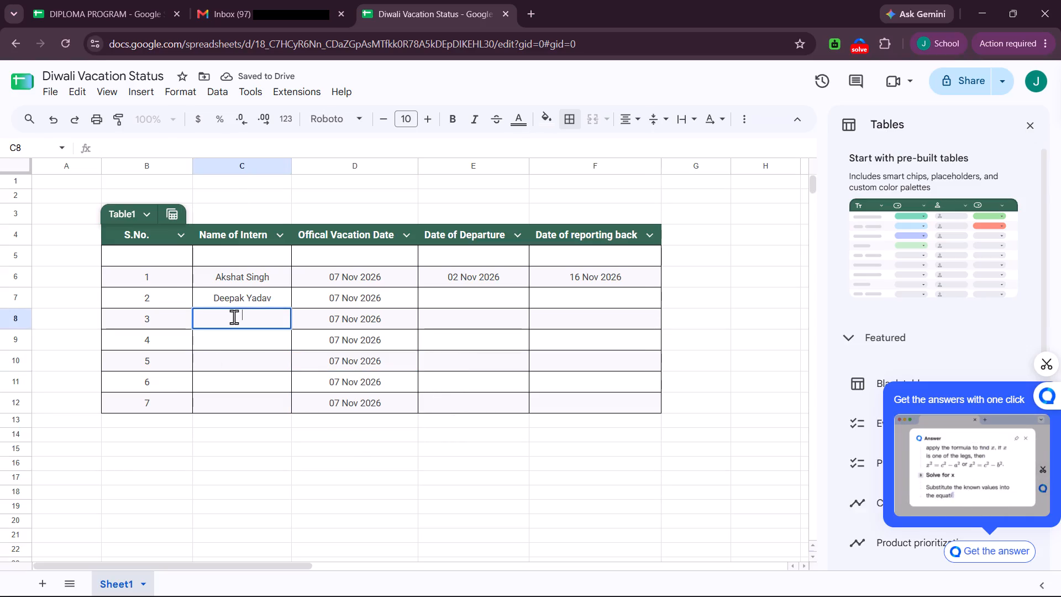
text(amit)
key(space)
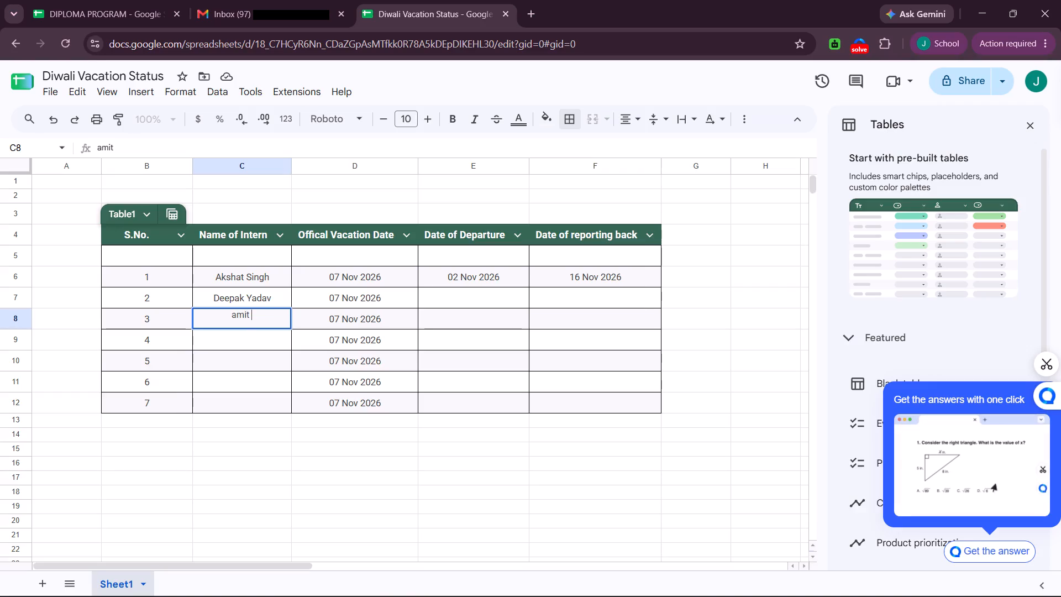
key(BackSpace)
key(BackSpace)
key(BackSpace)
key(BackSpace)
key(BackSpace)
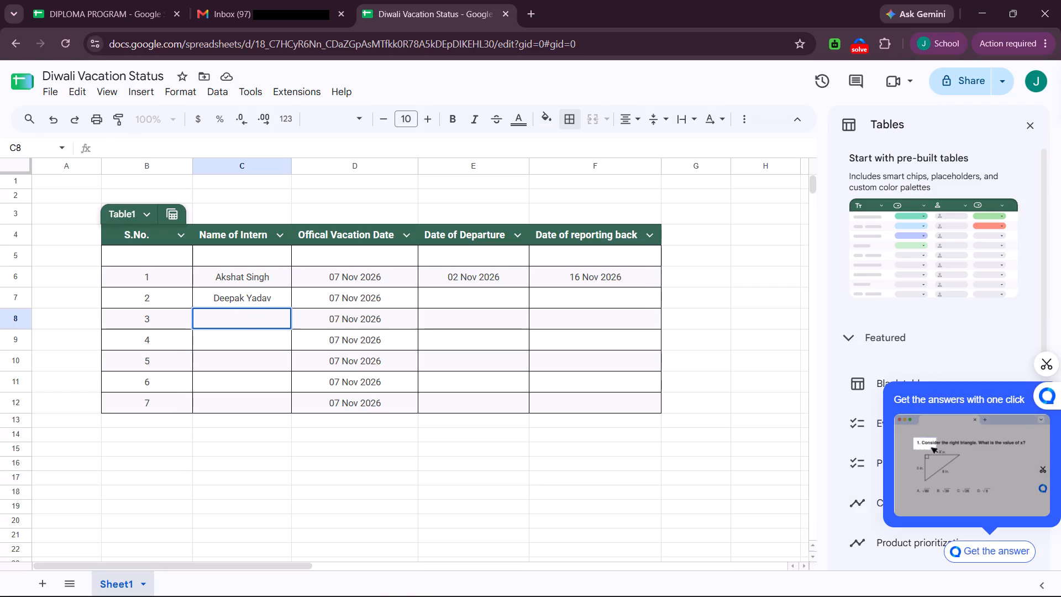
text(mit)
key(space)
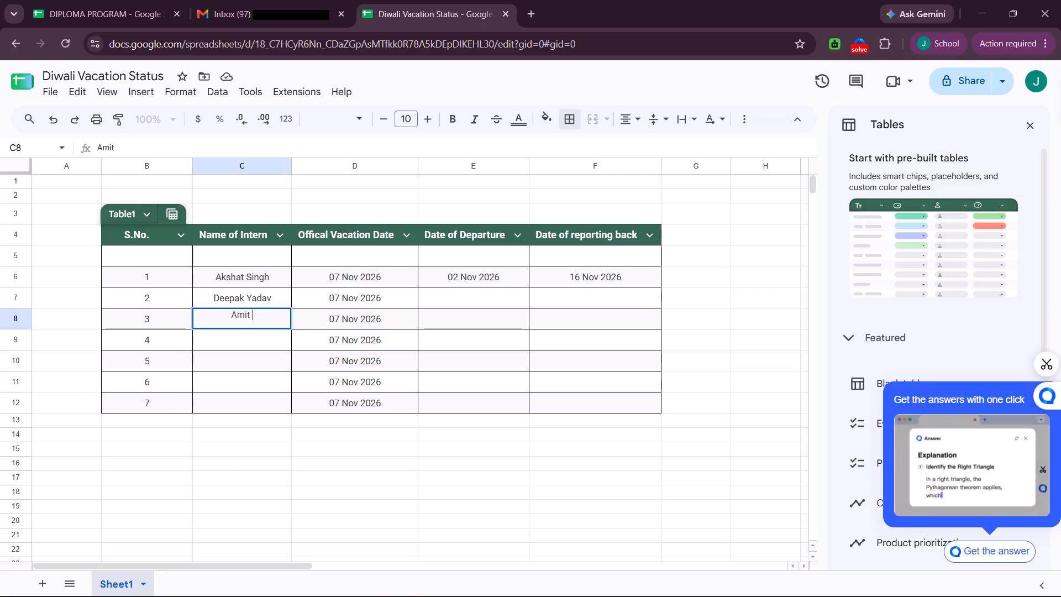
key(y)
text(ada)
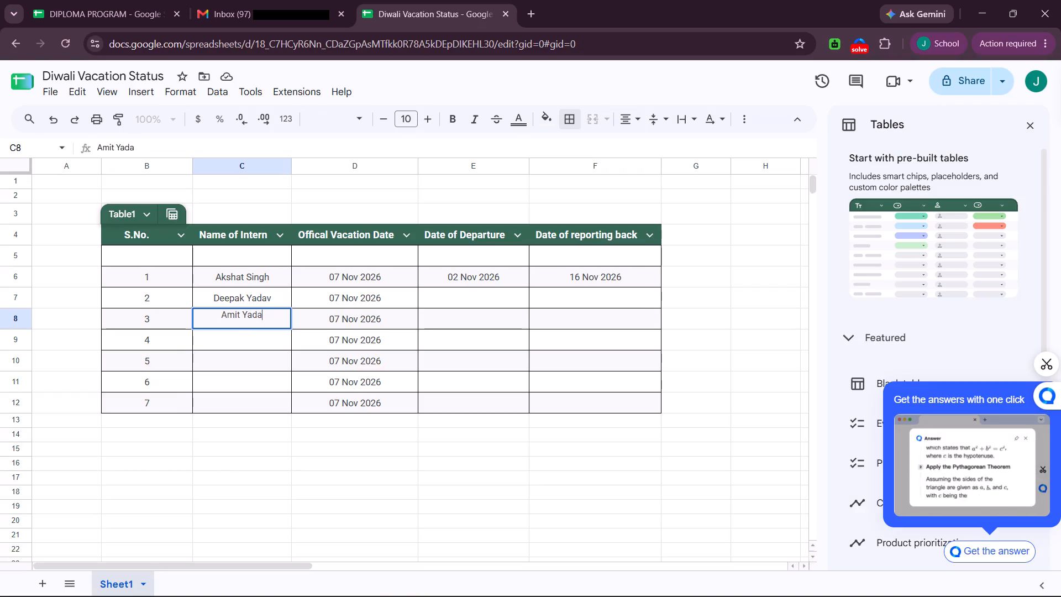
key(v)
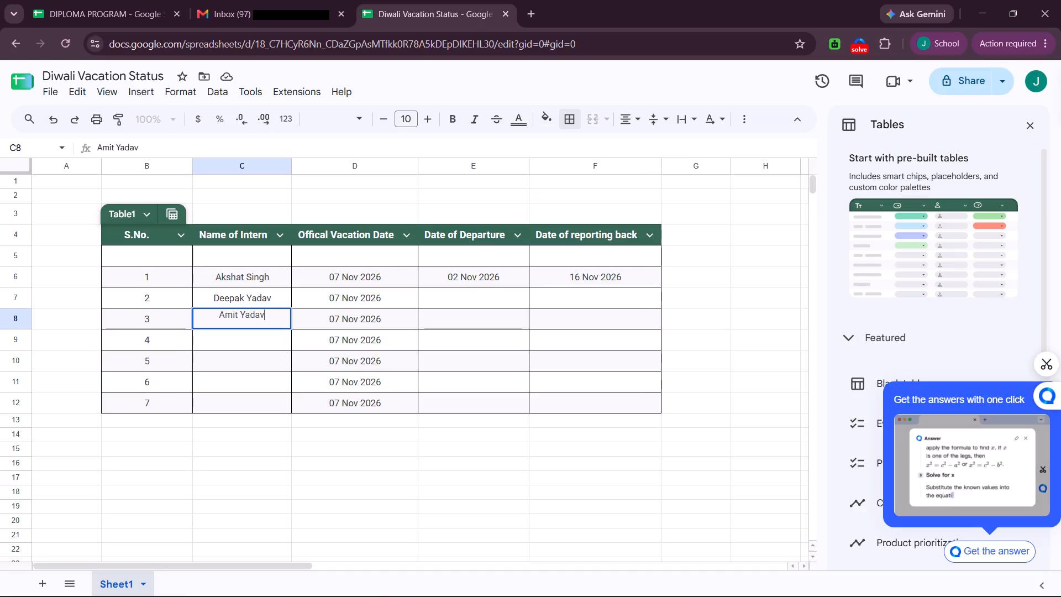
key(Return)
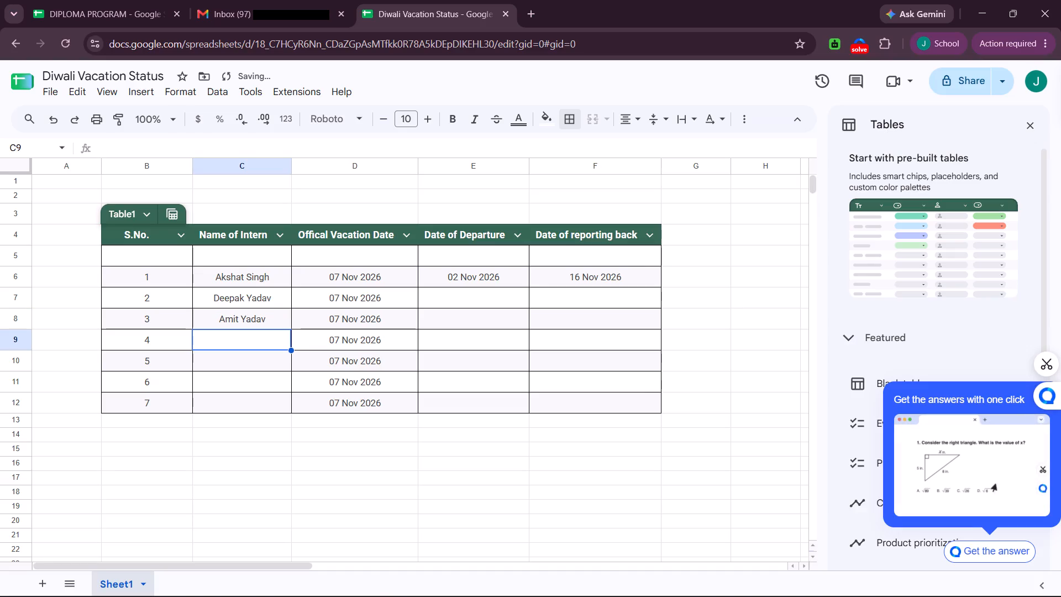
Enter the fourth intern's full name under "Name of Intern" in C9.
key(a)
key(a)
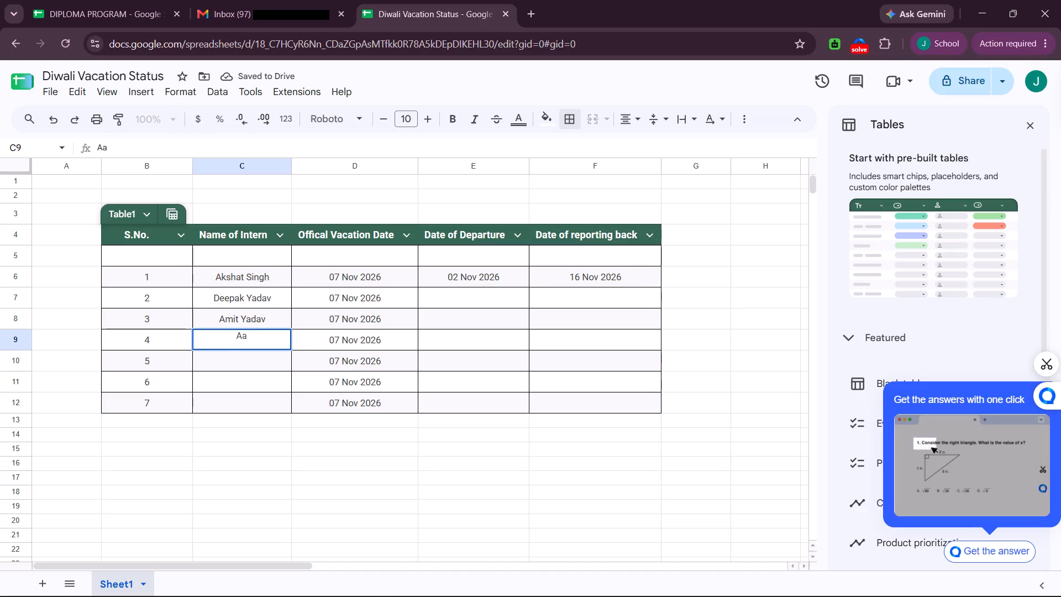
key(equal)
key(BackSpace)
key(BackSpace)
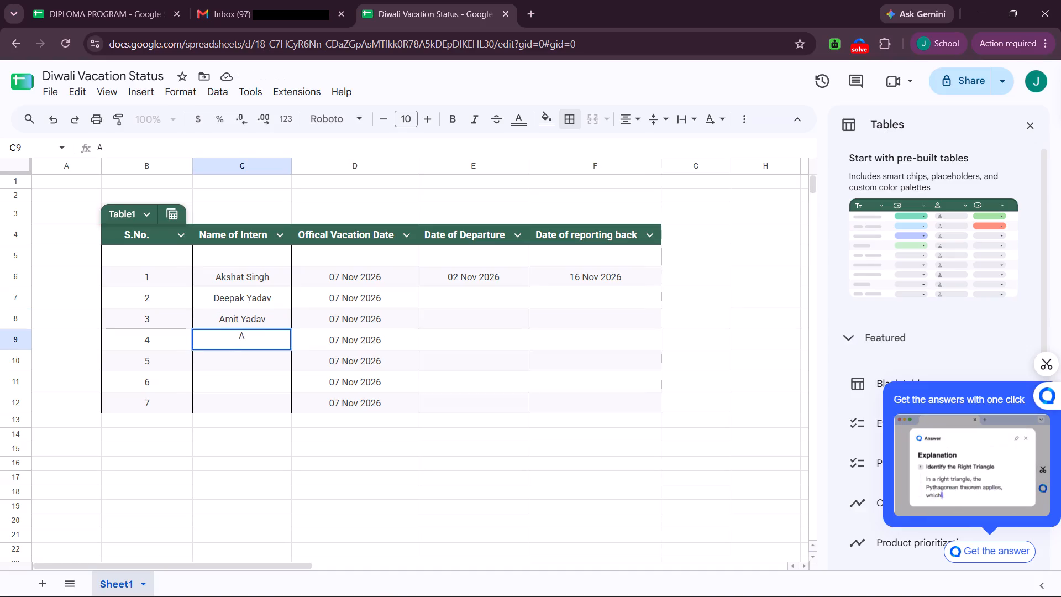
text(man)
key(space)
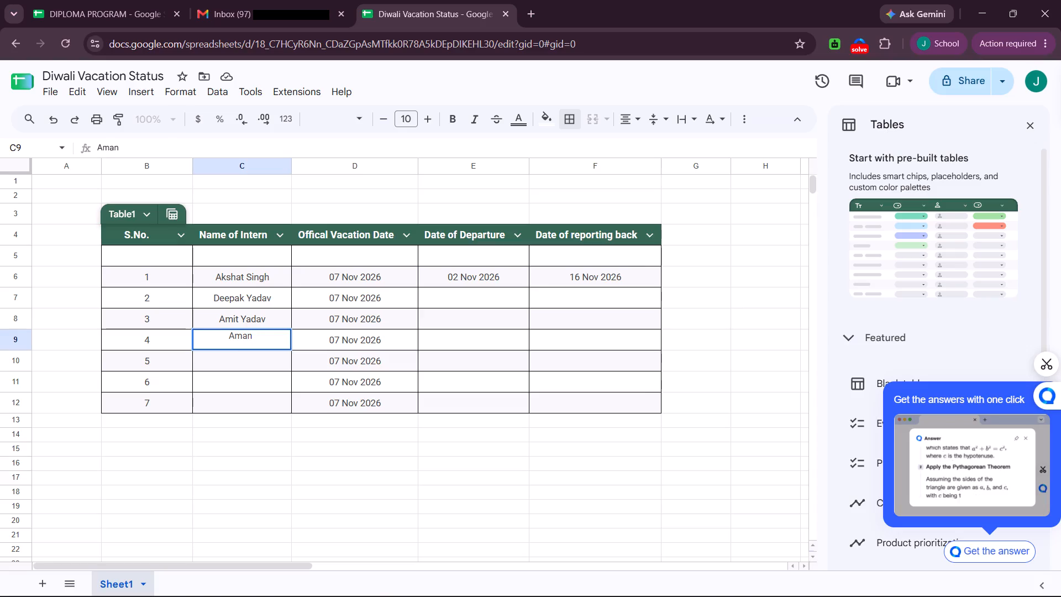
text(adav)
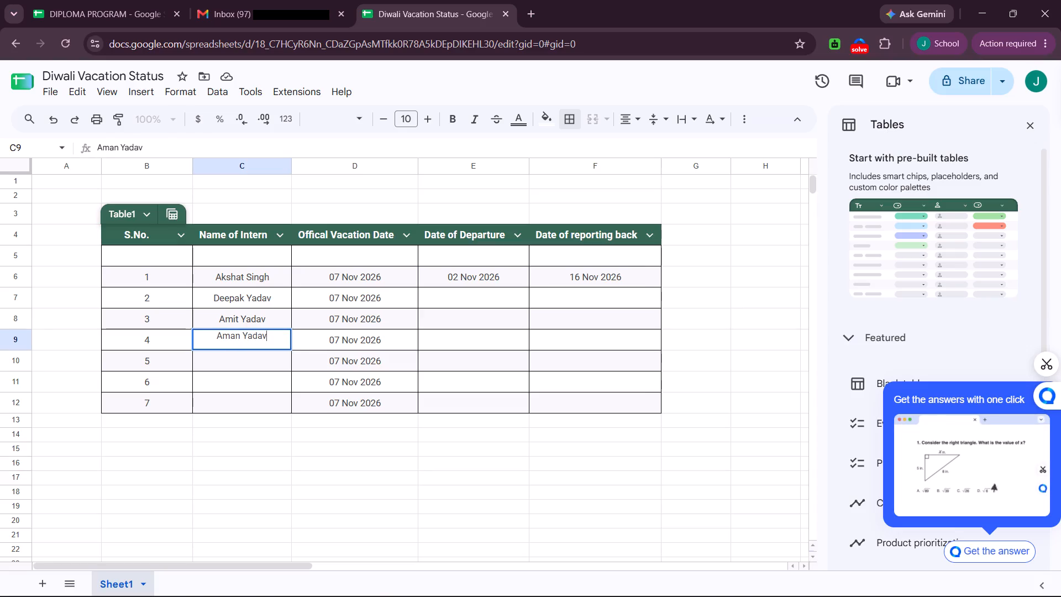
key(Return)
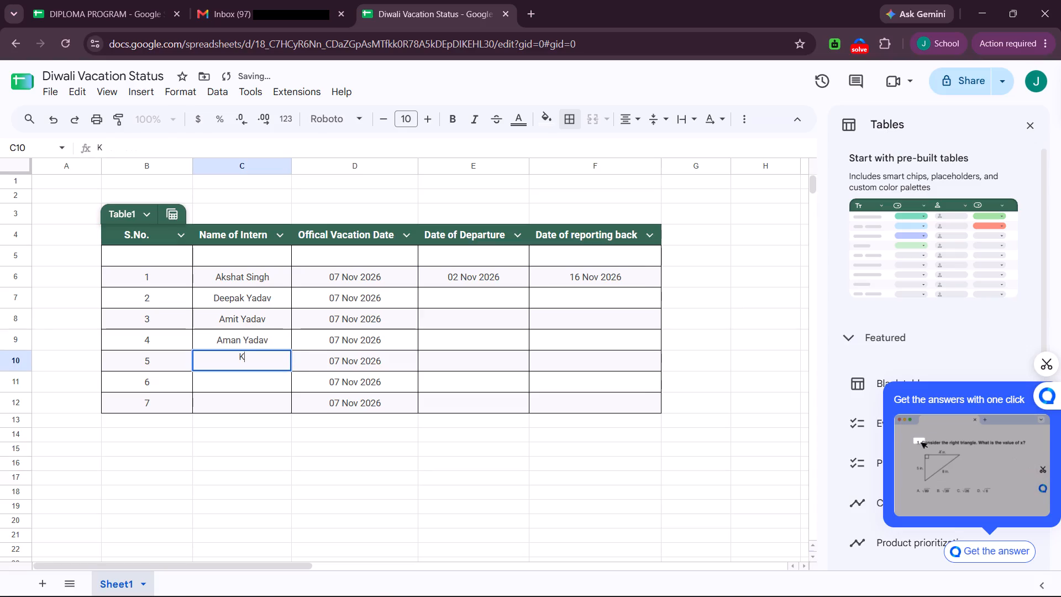
Enter the fifth intern's full name under "Name of Intern" in C10.
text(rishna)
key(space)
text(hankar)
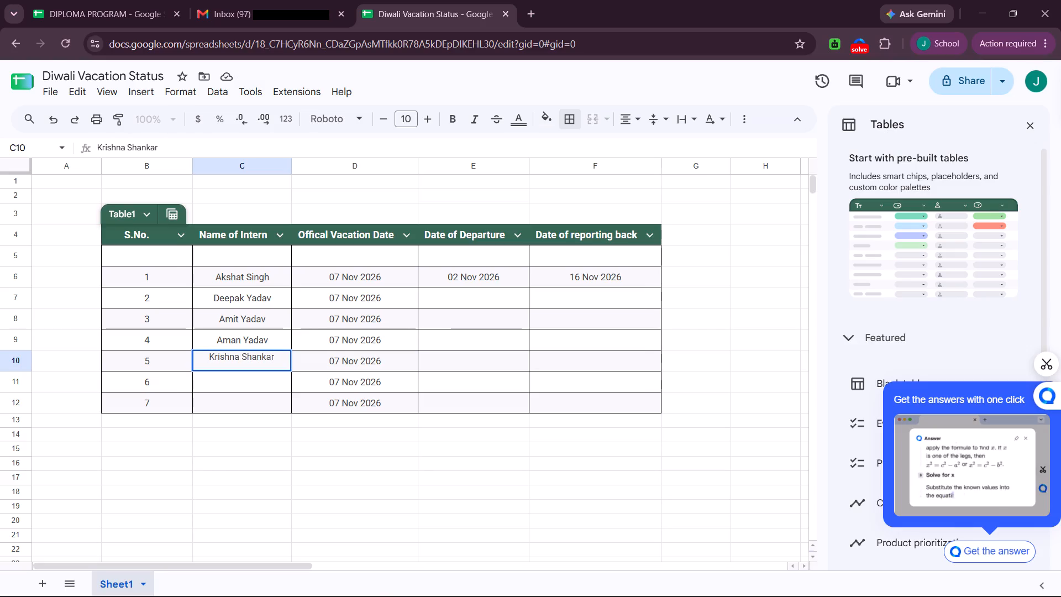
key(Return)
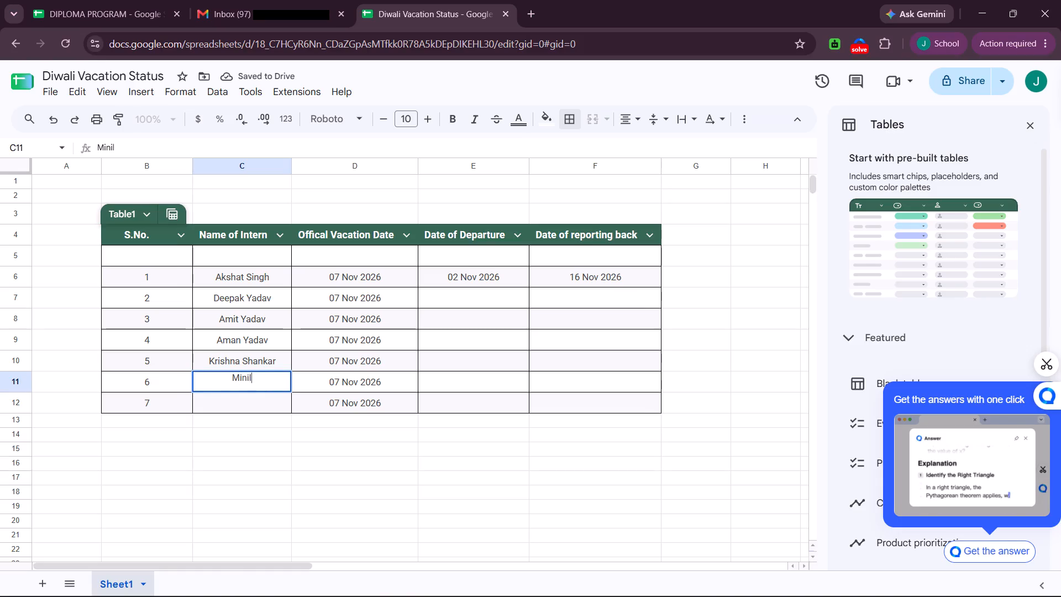
Enter the sixth intern's full name under "Name of Intern" in C11.
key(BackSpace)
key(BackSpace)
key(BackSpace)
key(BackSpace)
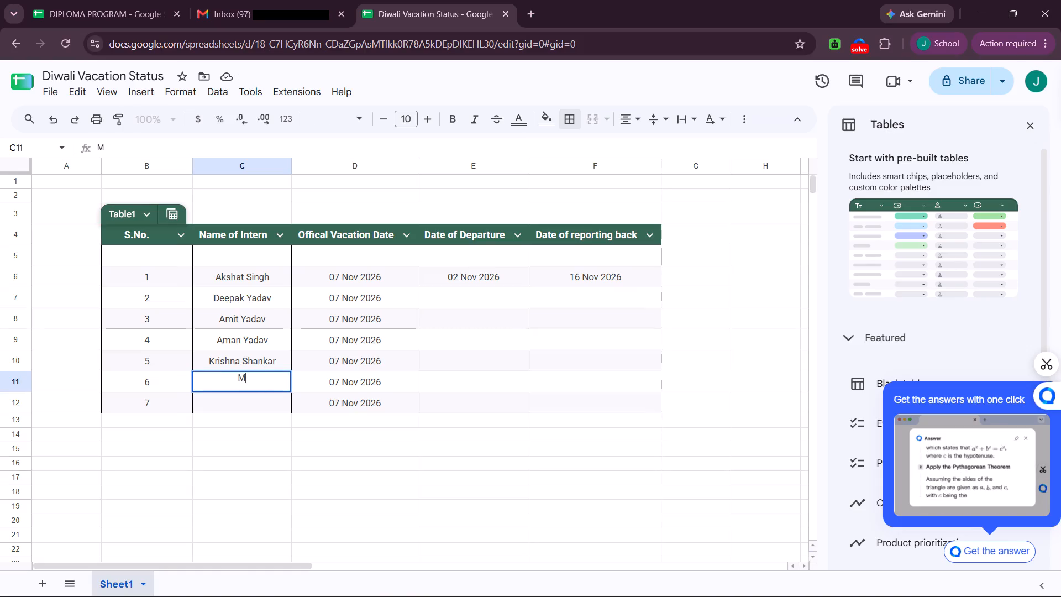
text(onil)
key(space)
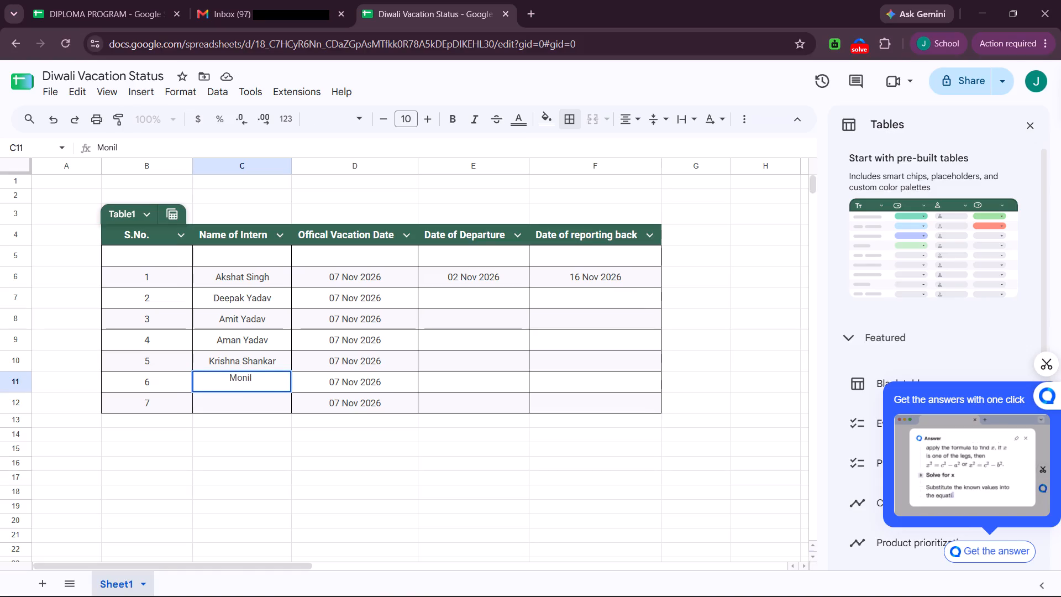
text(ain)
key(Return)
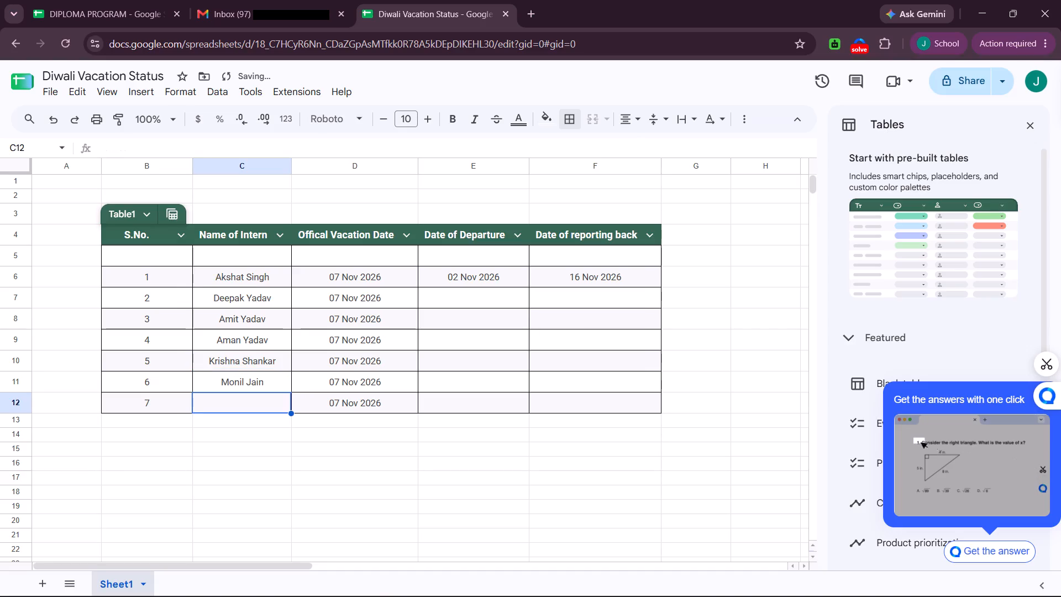
Enter the seventh intern's full name under "Name of Intern" in C12, with both words capitalised.
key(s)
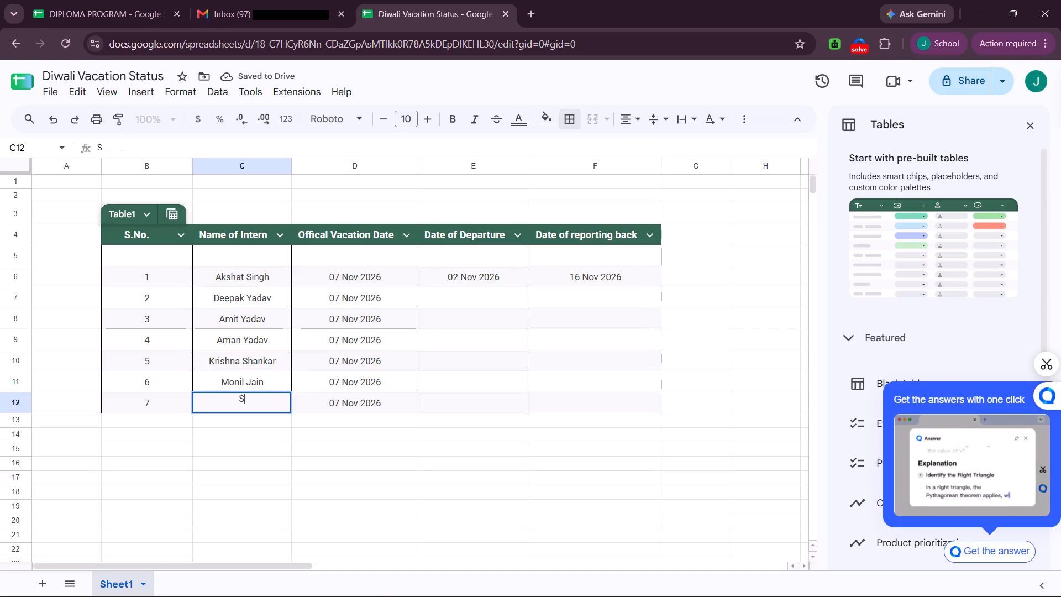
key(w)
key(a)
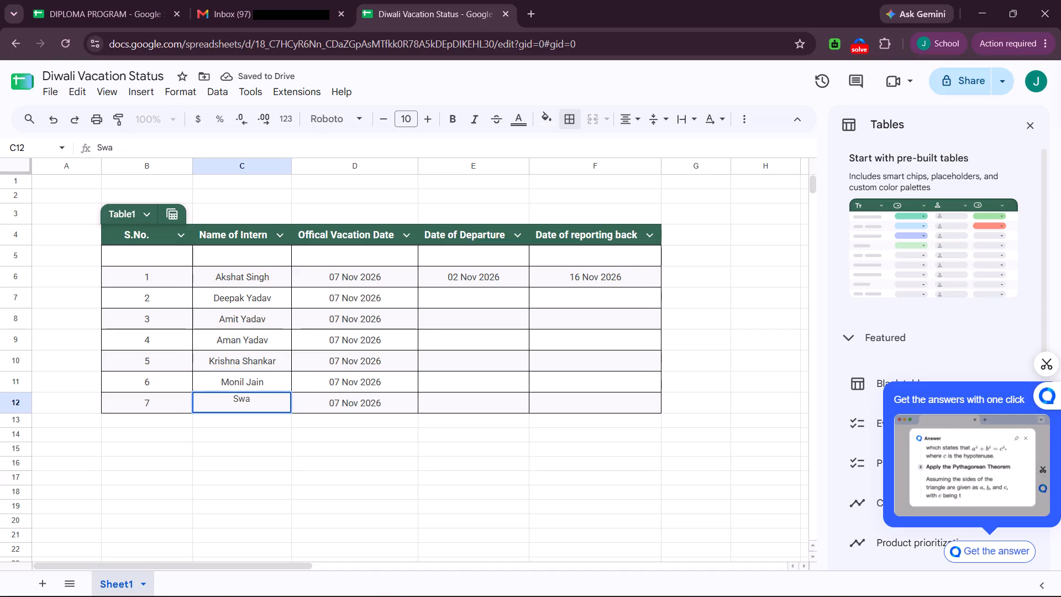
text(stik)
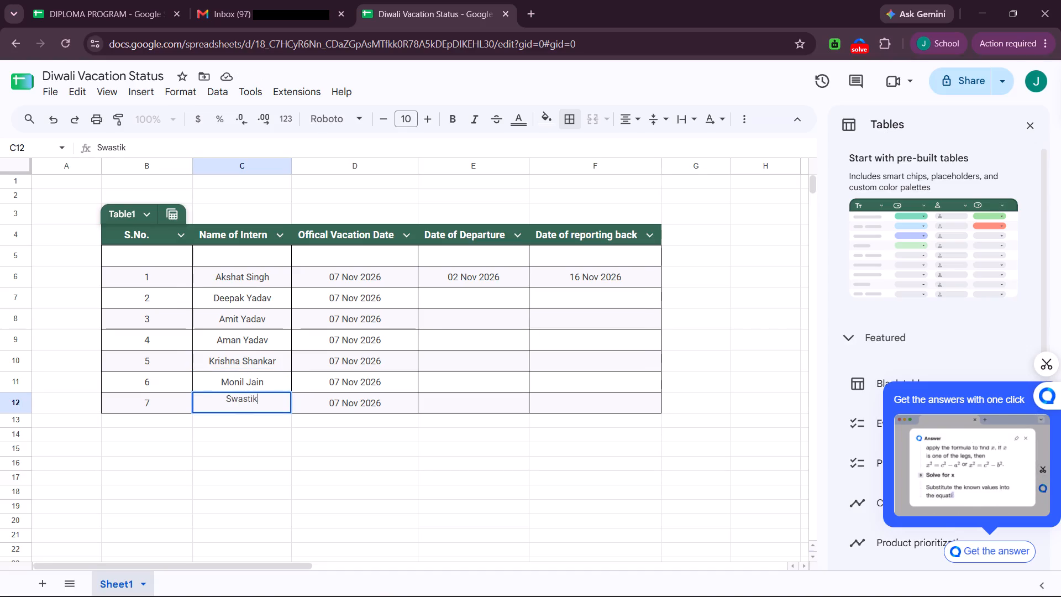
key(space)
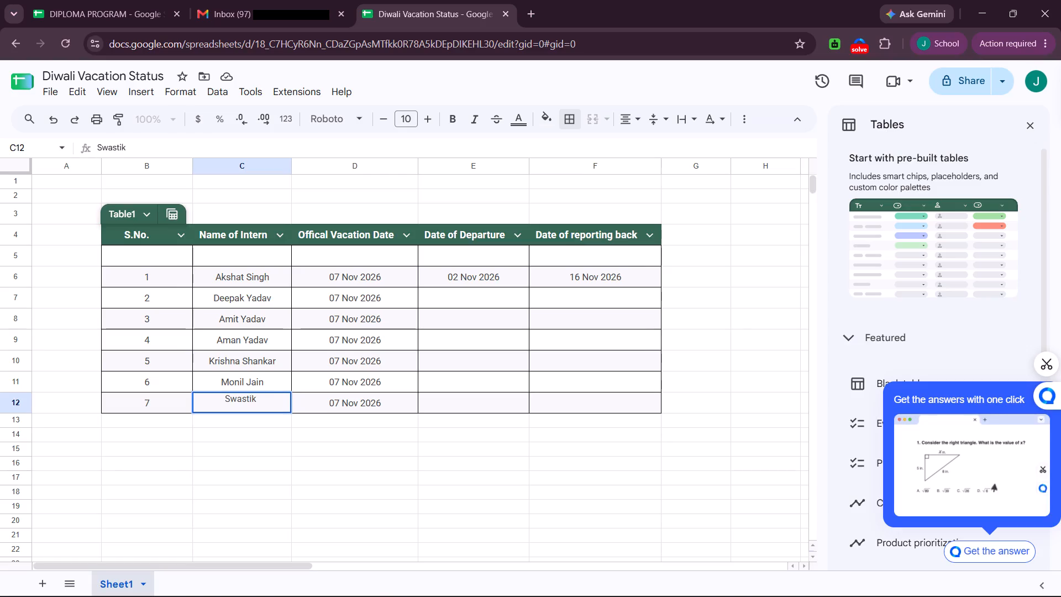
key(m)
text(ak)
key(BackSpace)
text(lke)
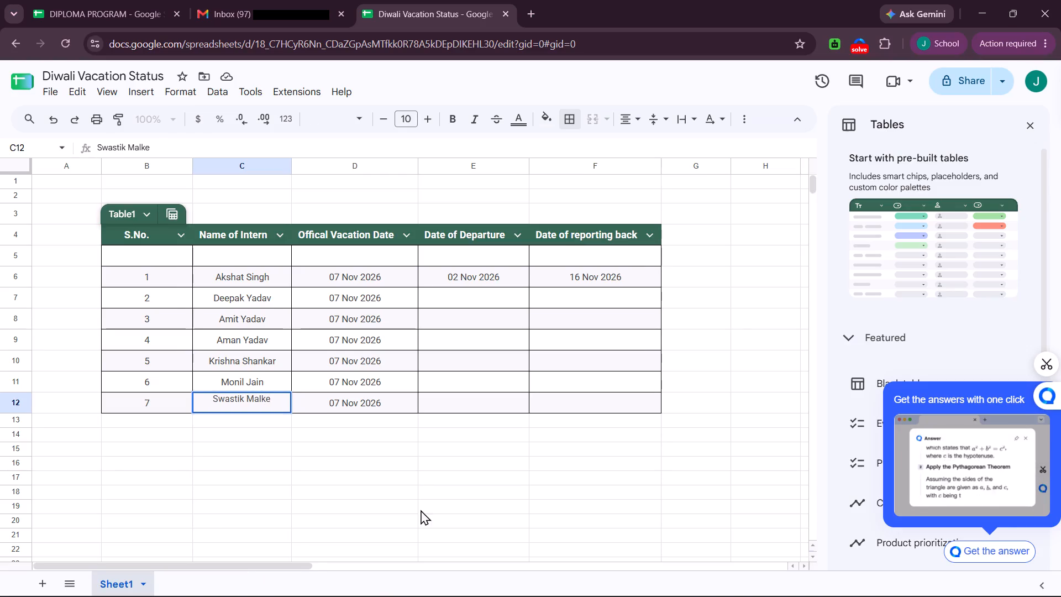
click(412, 469)
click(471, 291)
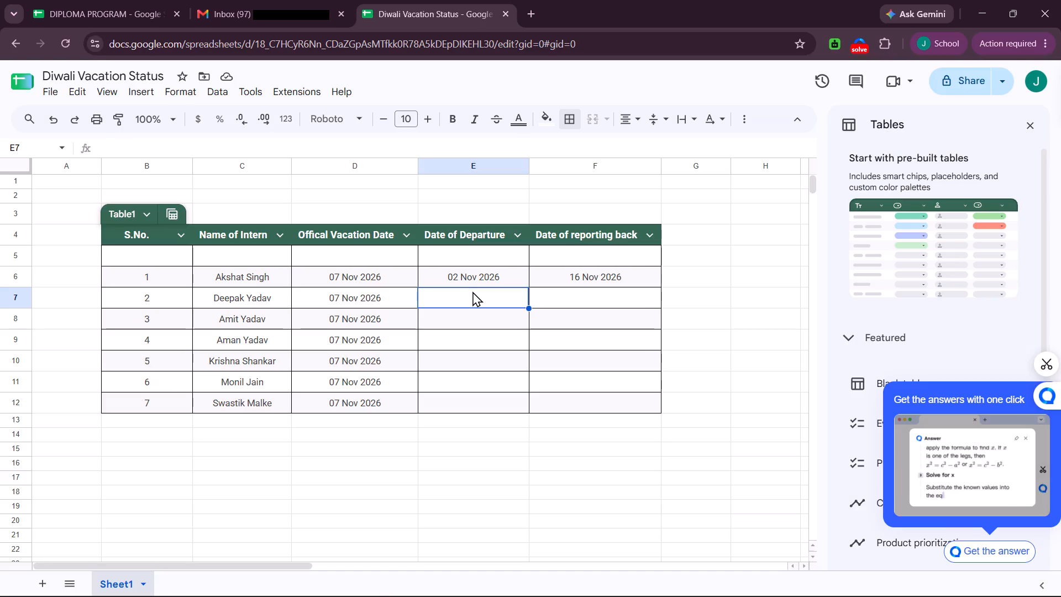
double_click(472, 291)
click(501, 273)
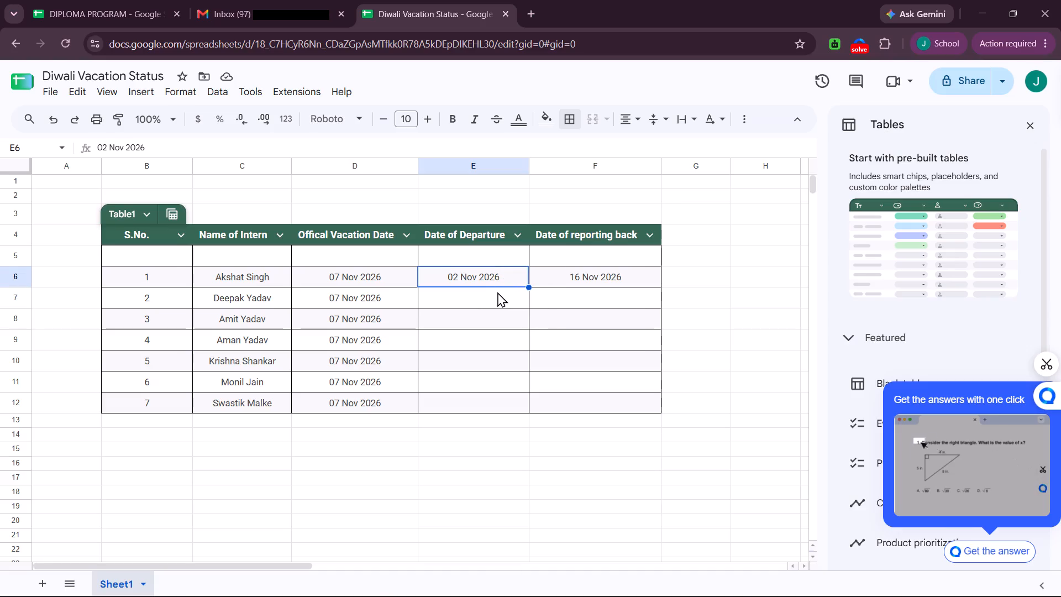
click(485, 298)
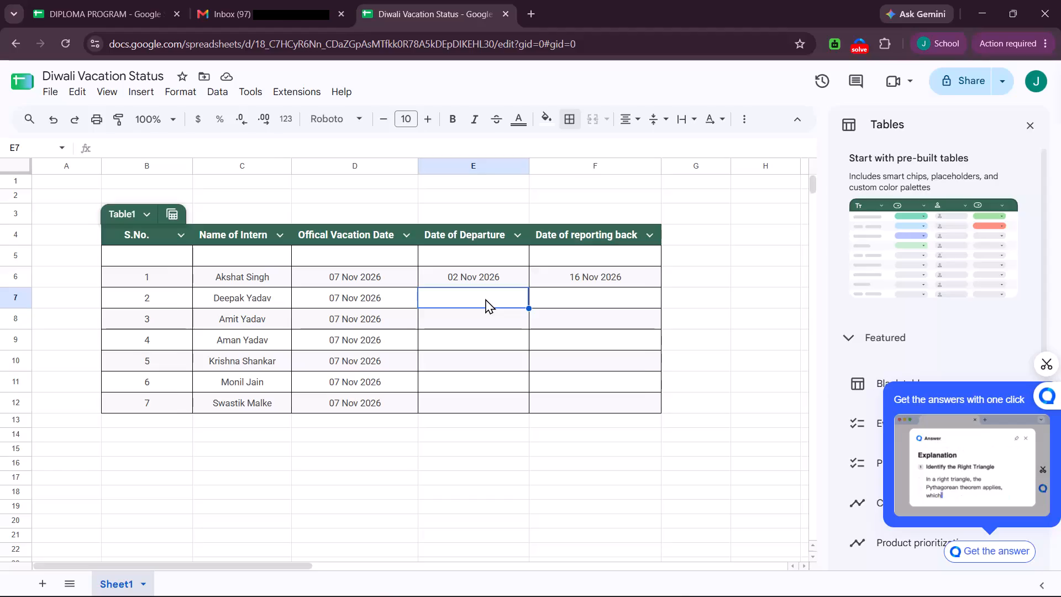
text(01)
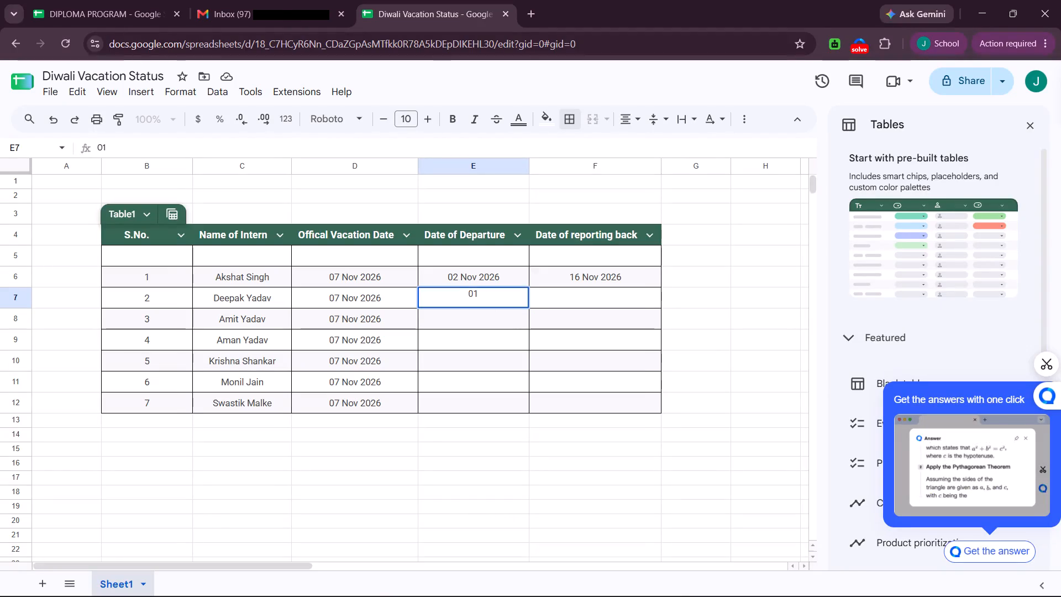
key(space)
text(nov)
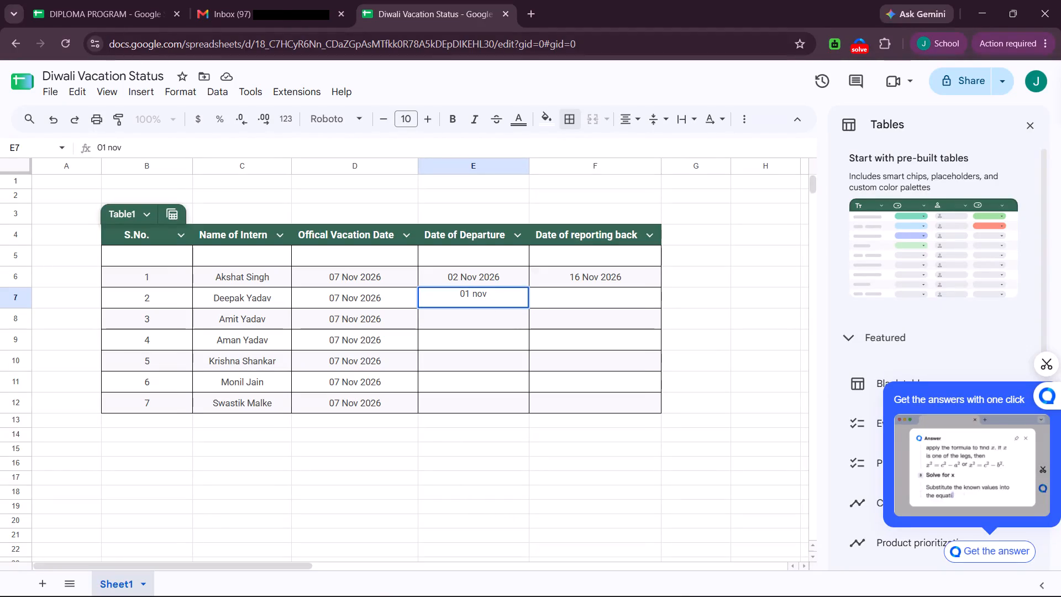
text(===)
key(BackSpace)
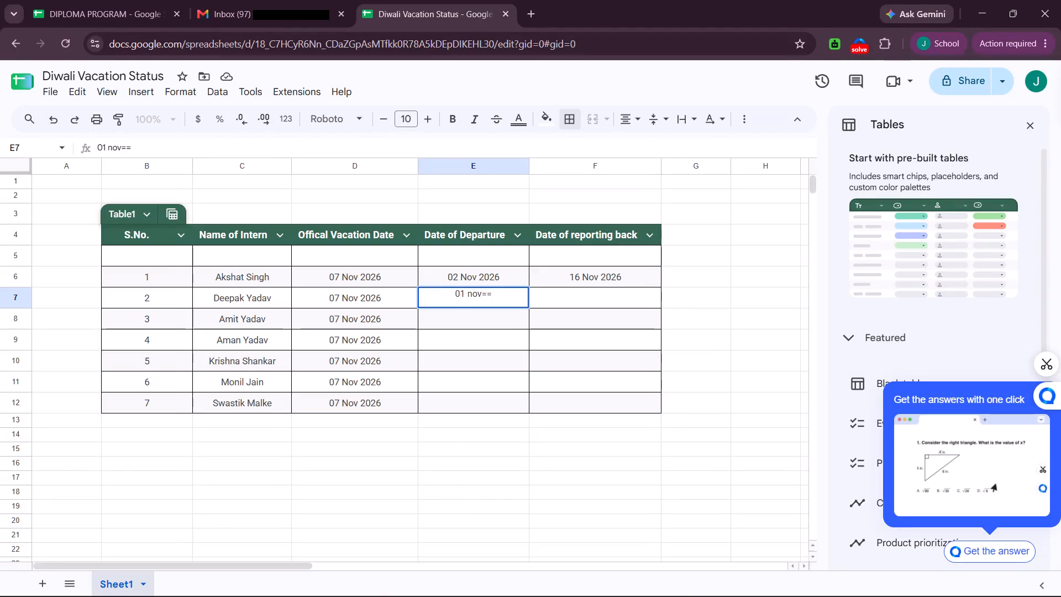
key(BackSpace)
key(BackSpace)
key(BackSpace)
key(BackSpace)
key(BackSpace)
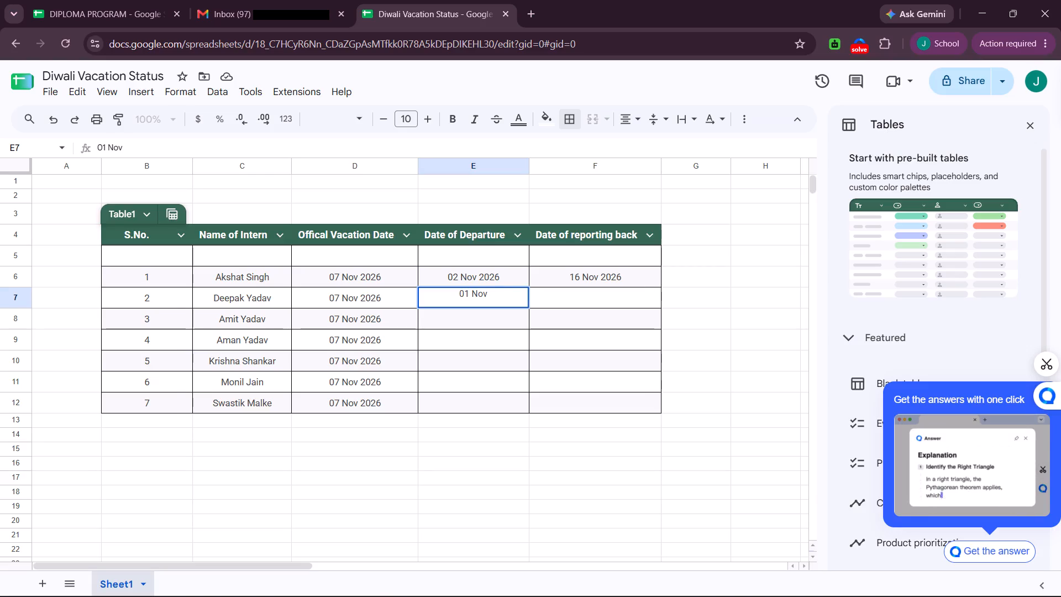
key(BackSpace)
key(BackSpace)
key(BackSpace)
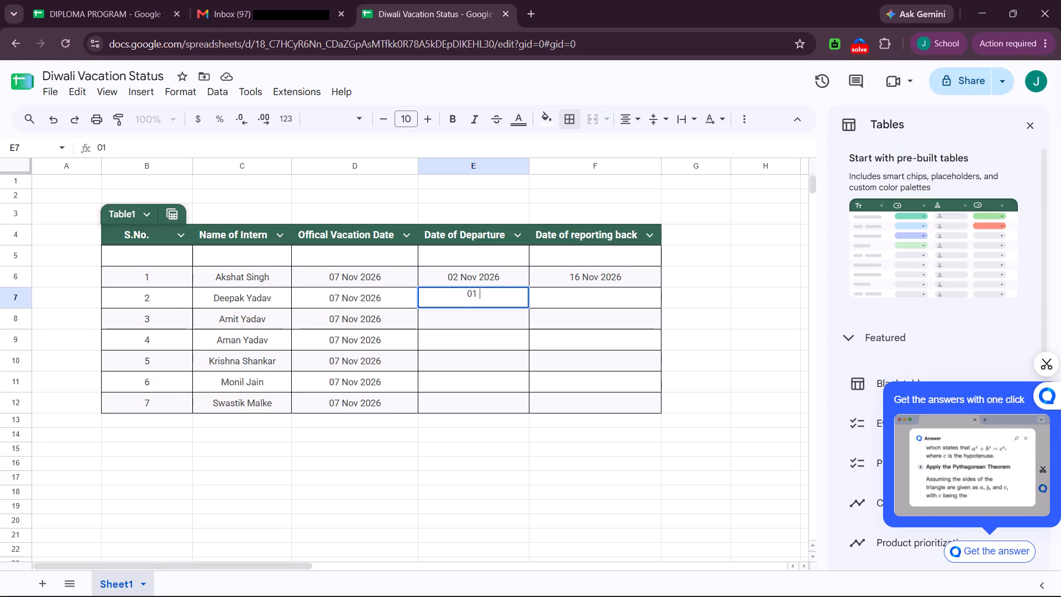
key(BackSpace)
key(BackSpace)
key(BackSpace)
Enter 31 Nov 2026 as the second intern's departure date in E7.
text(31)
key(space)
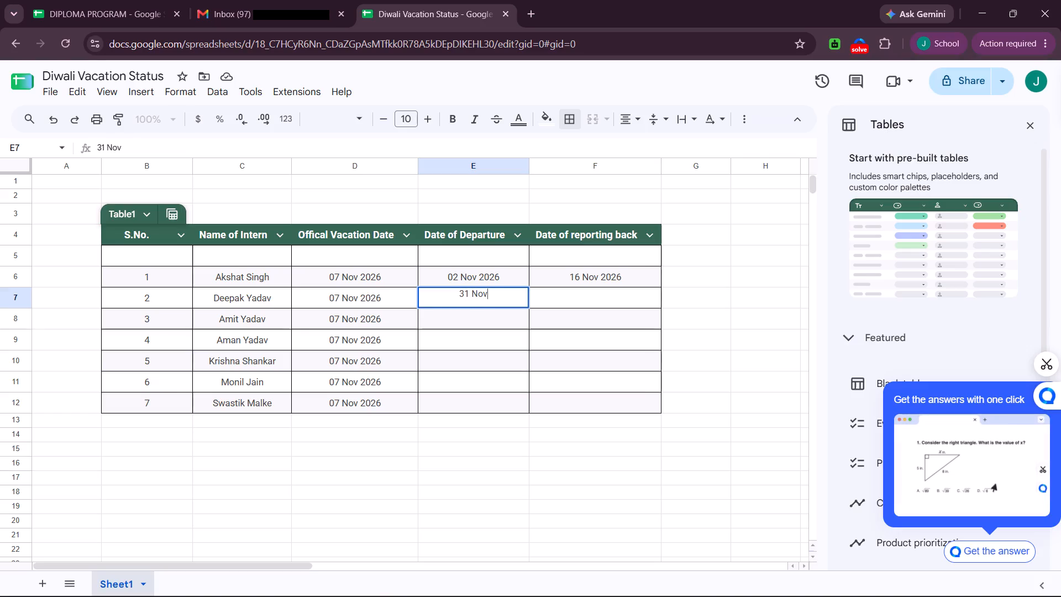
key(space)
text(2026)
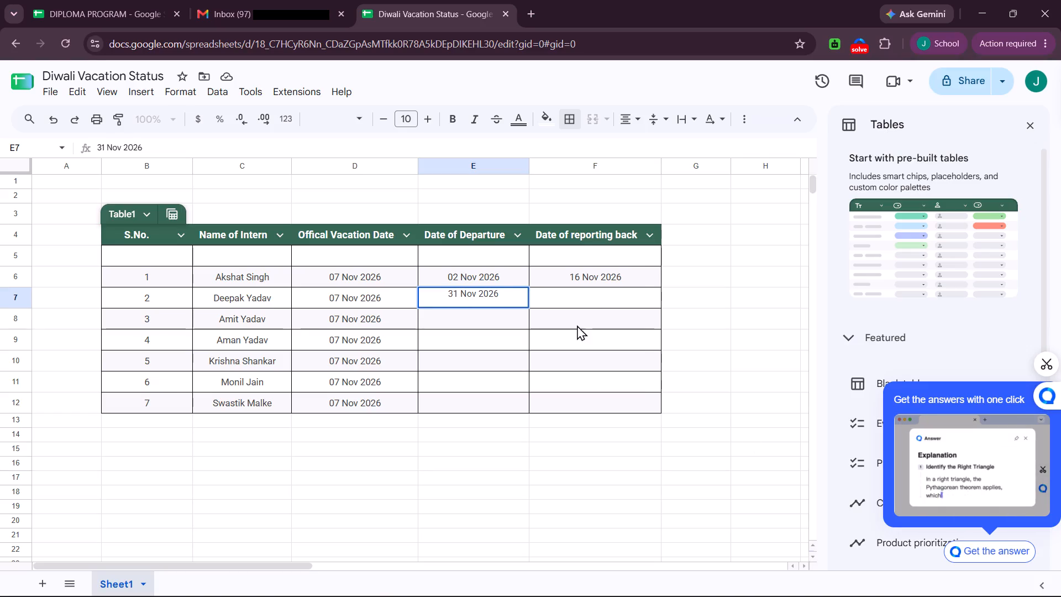
Enter 22 Nov 2026 as the second intern's date of reporting back in F7.
click(593, 291)
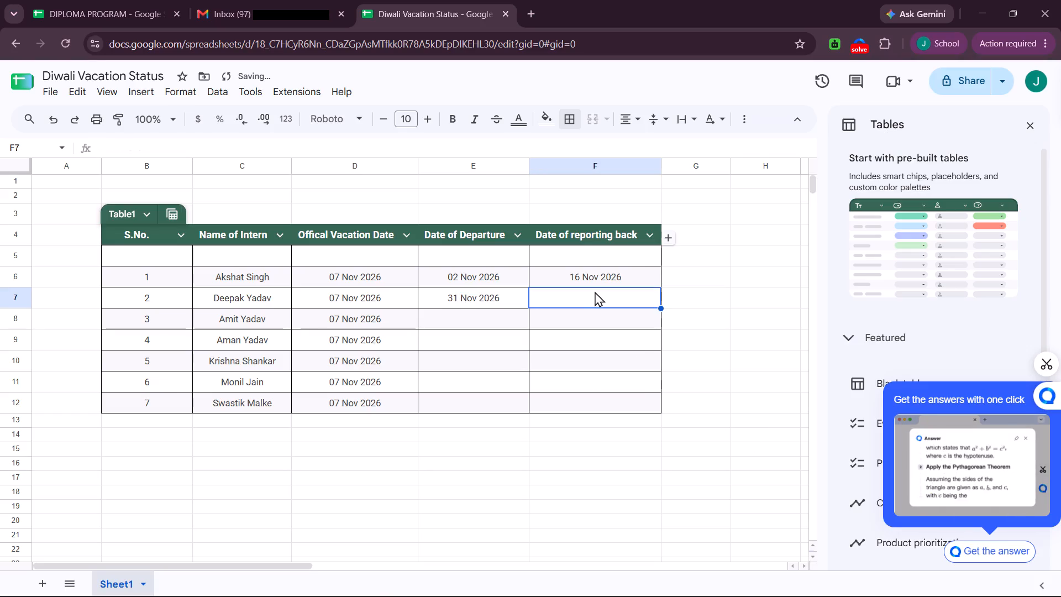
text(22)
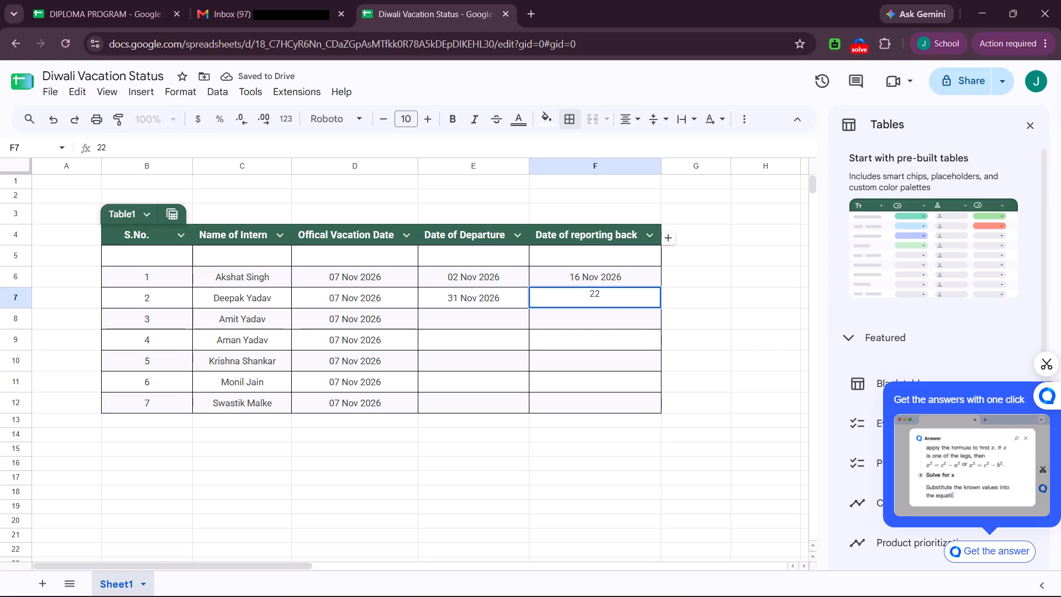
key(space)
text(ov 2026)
click(475, 321)
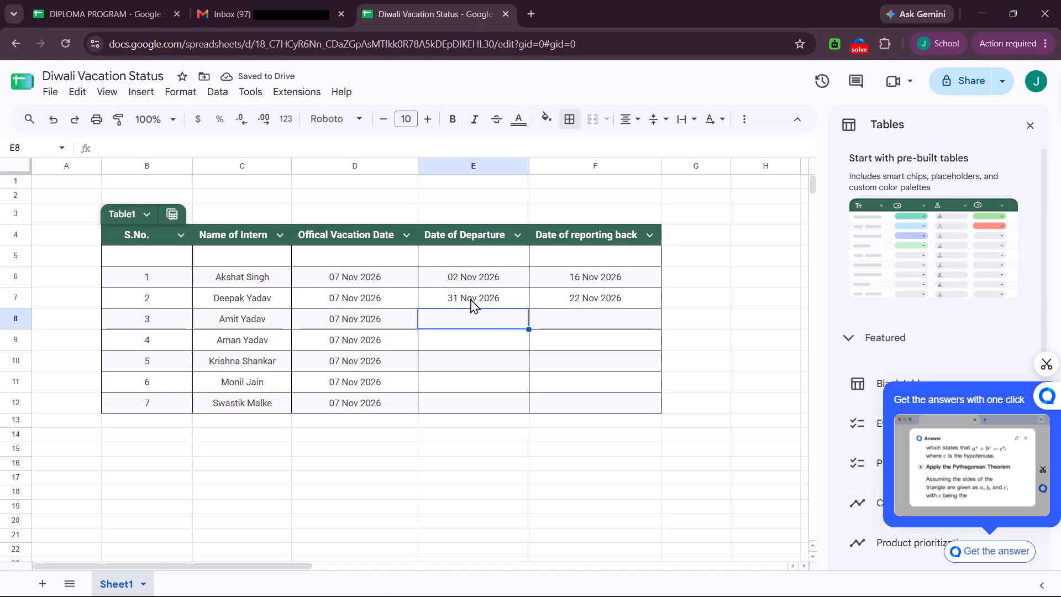
Change the month of the second intern's departure date in E7 to Oct.
double_click(475, 298)
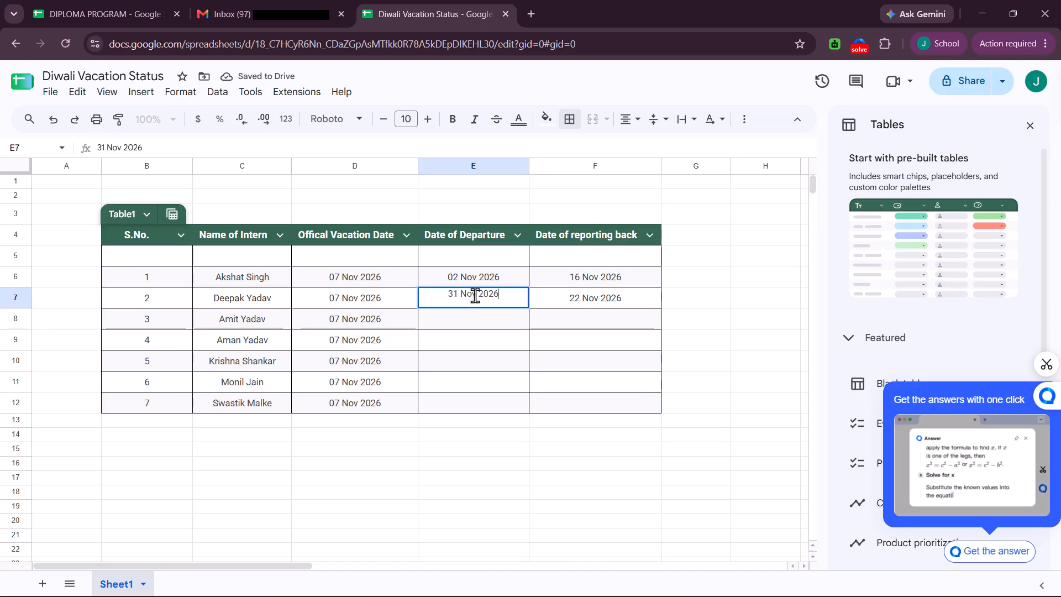
drag(477, 293, 463, 297)
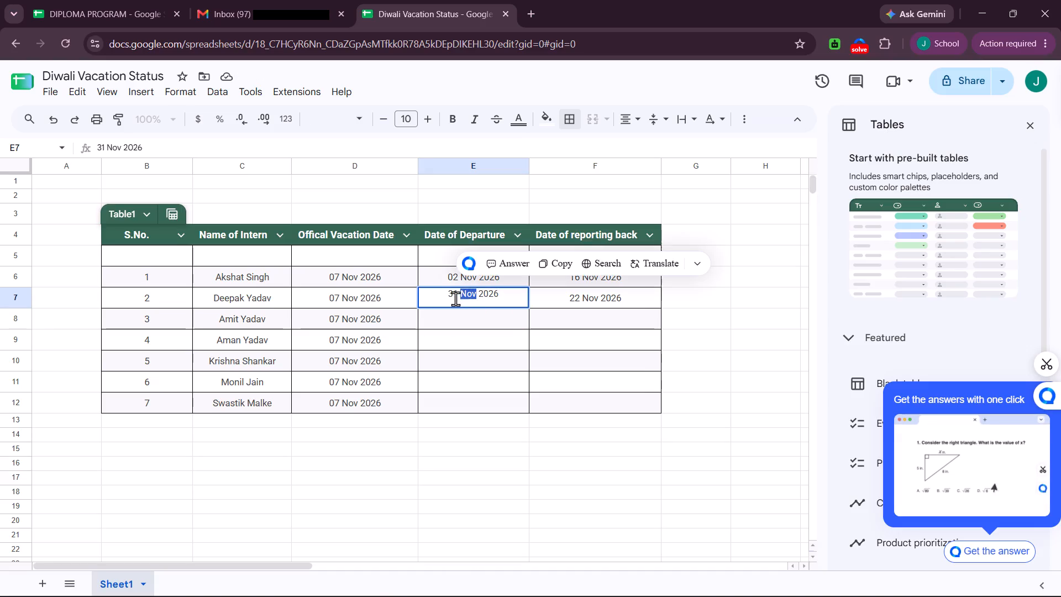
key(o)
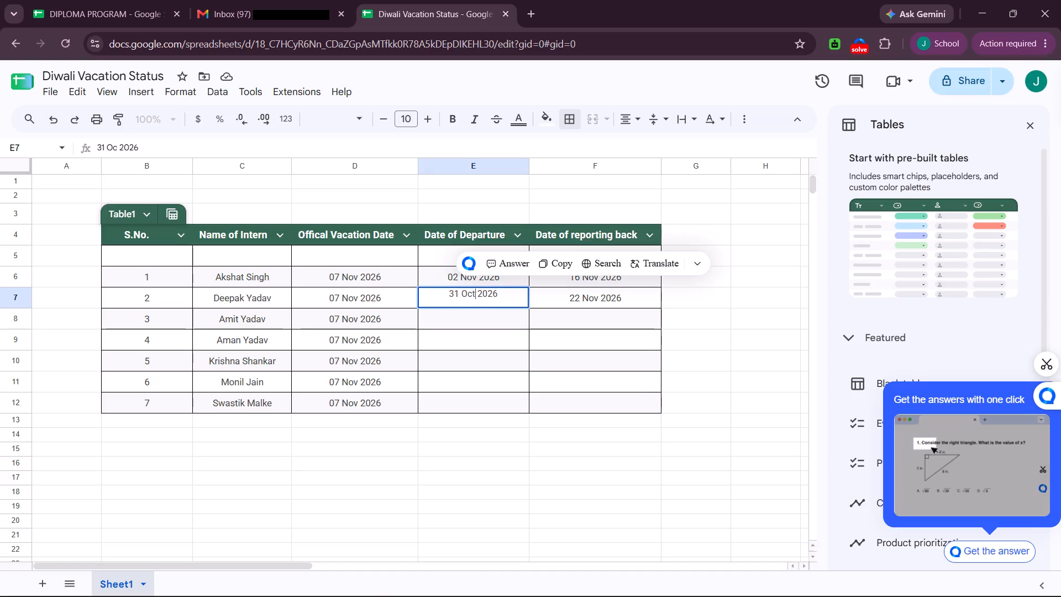
click(477, 322)
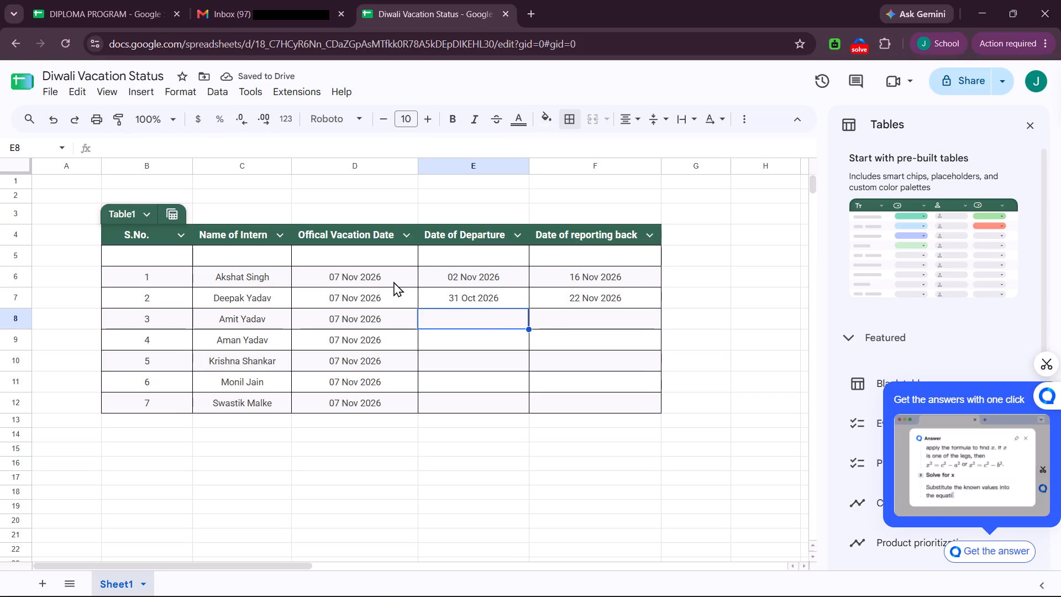
Copy existing dates into the third intern's row: 07 Nov 2026 as departure in E8 and 16 Nov 2026 as reporting back in F8.
click(393, 281)
key(ctrl+c)
click(450, 319)
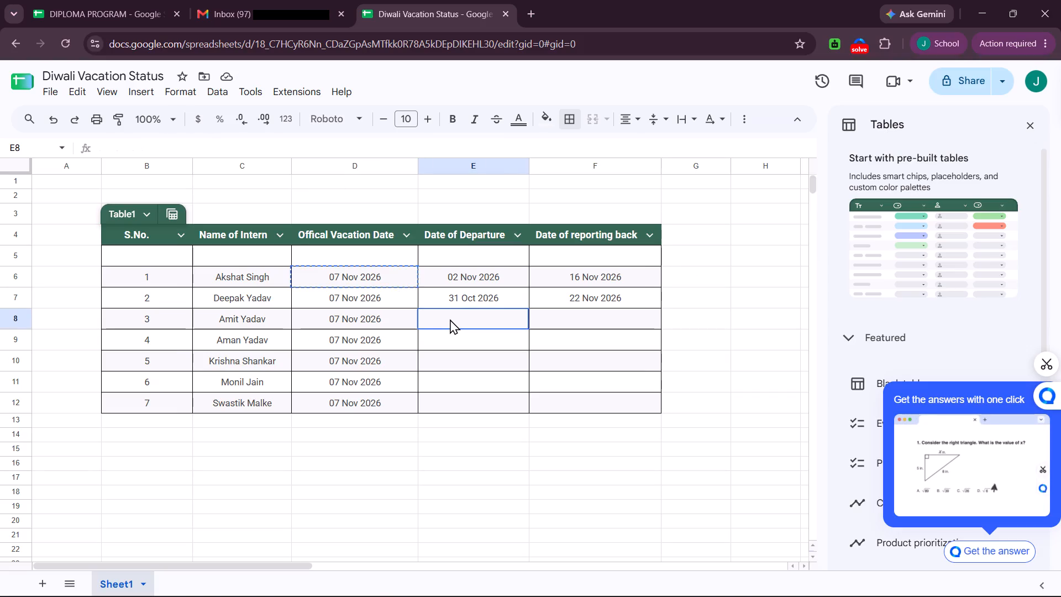
key(ctrl+v)
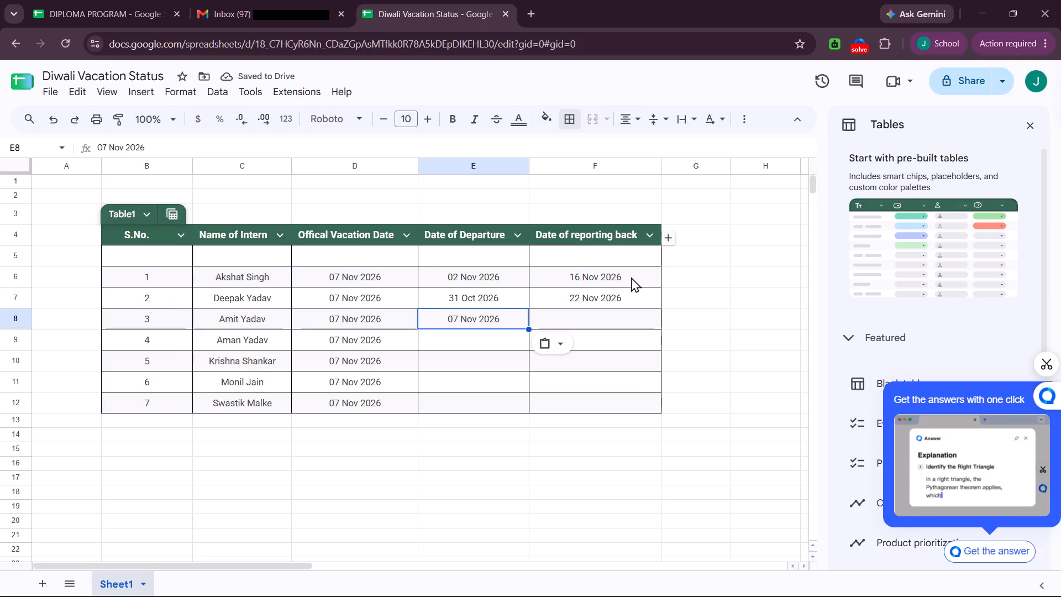
click(631, 277)
key(ctrl+c)
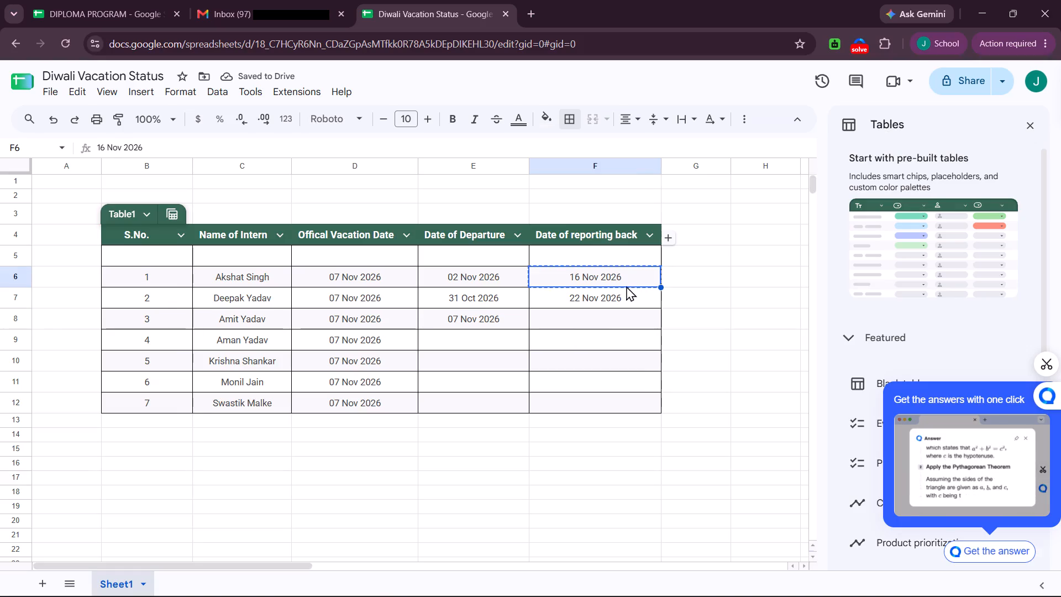
click(601, 309)
click(601, 313)
key(ctrl+v)
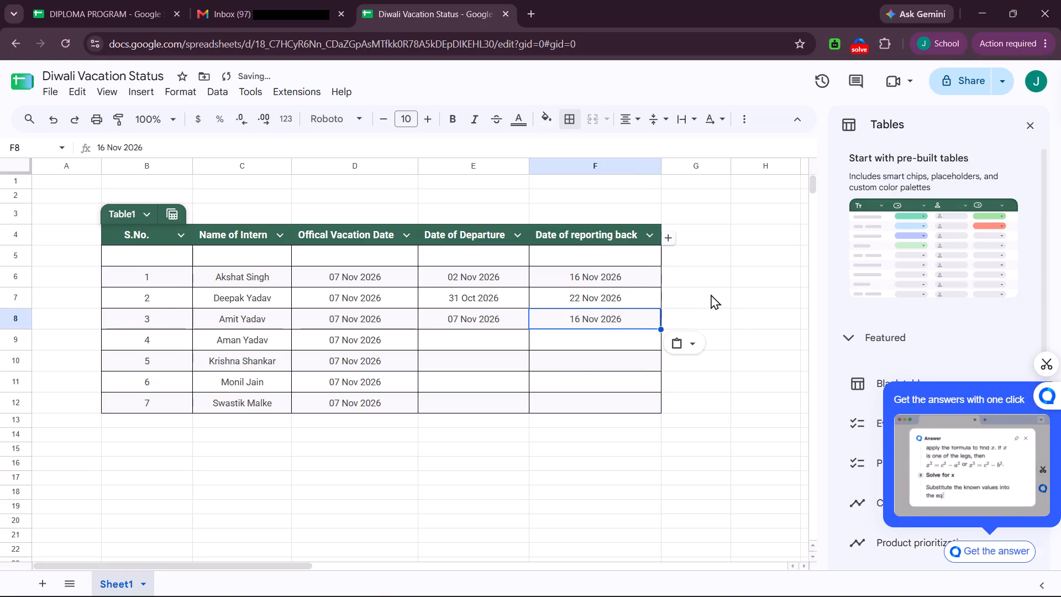
click(711, 294)
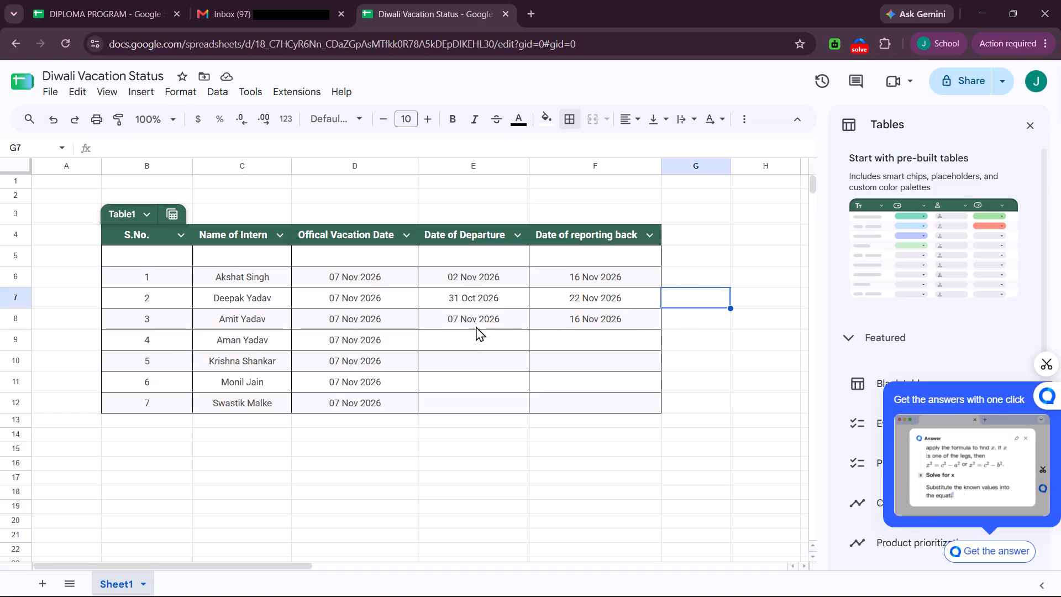
Copy existing dates into the fourth intern's row: 16 Nov 2026 as reporting back in F9 and 31 Oct 2026 as departure in E9.
click(560, 326)
key(ctrl+c)
click(561, 342)
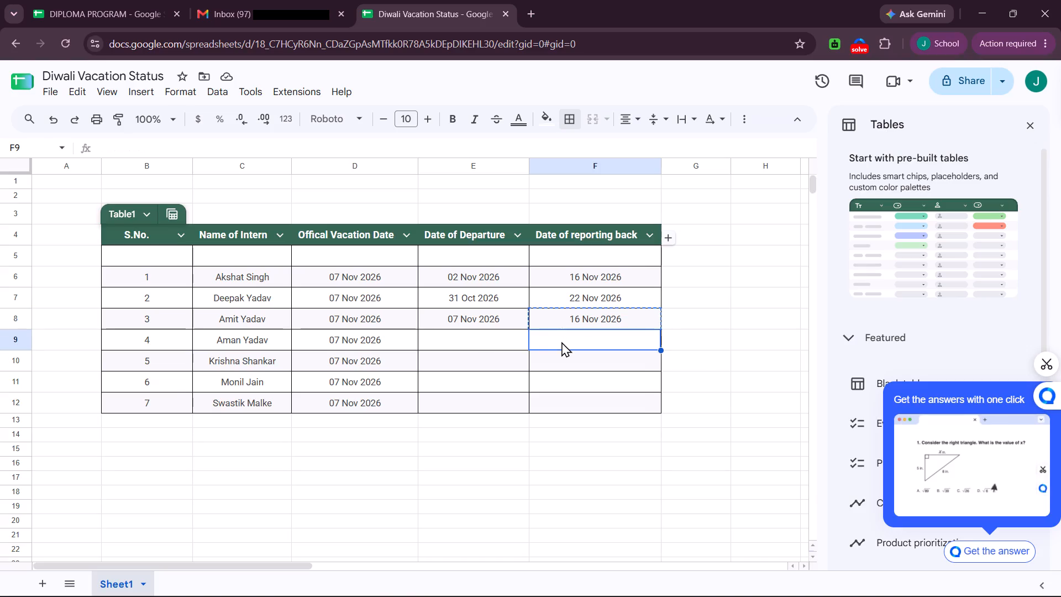
key(ctrl+v)
click(459, 337)
double_click(459, 337)
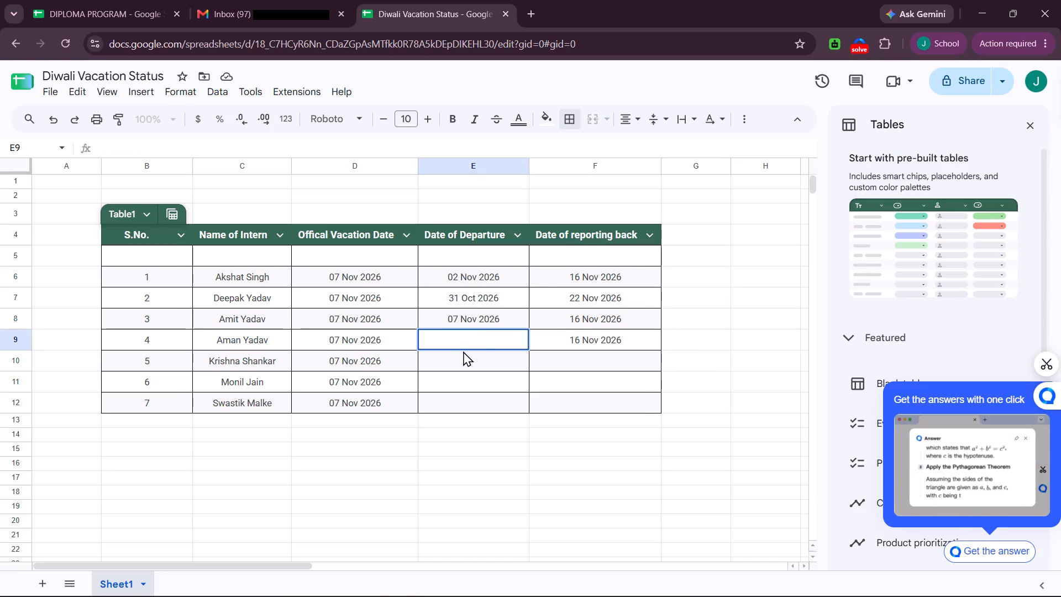
click(475, 298)
key(ctrl+c)
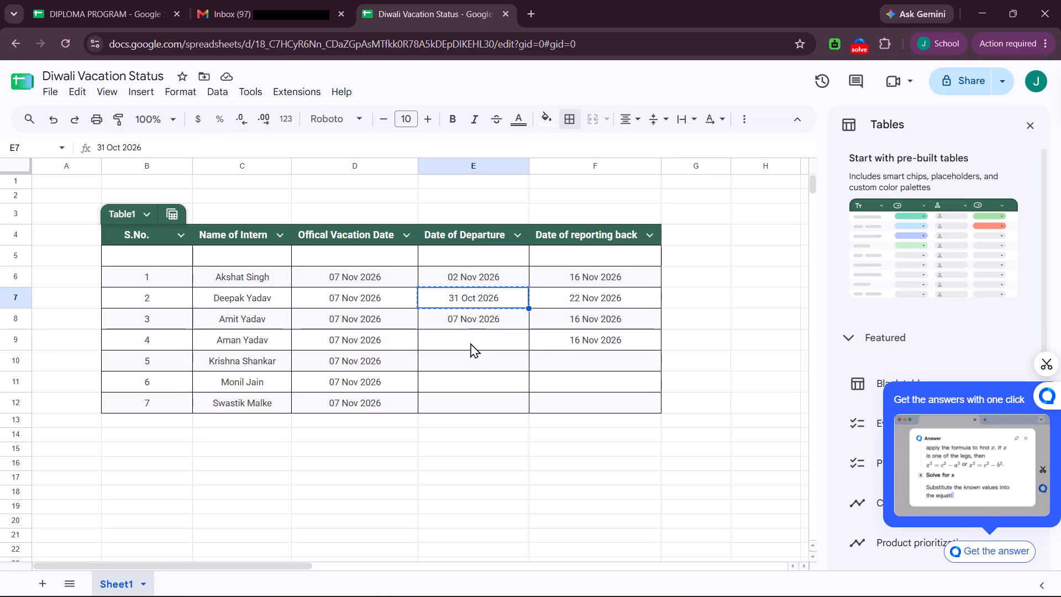
click(470, 344)
key(ctrl+v)
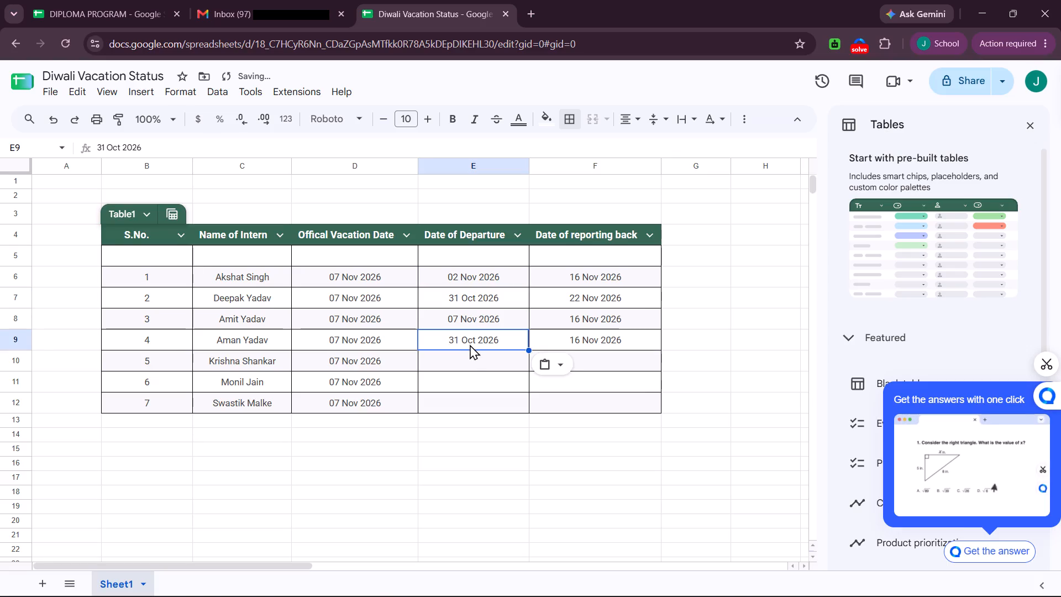
Copy existing dates into the seventh intern's row: 02 Nov 2026 as departure in E12 and 16 Nov 2026 as reporting back in F12.
click(466, 279)
key(ctrl+c)
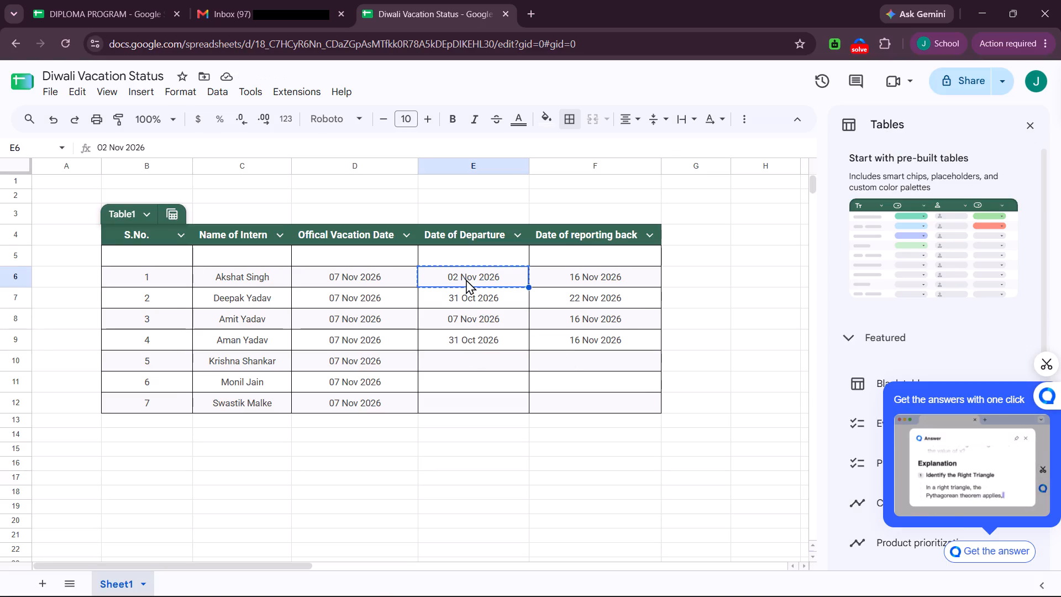
click(458, 414)
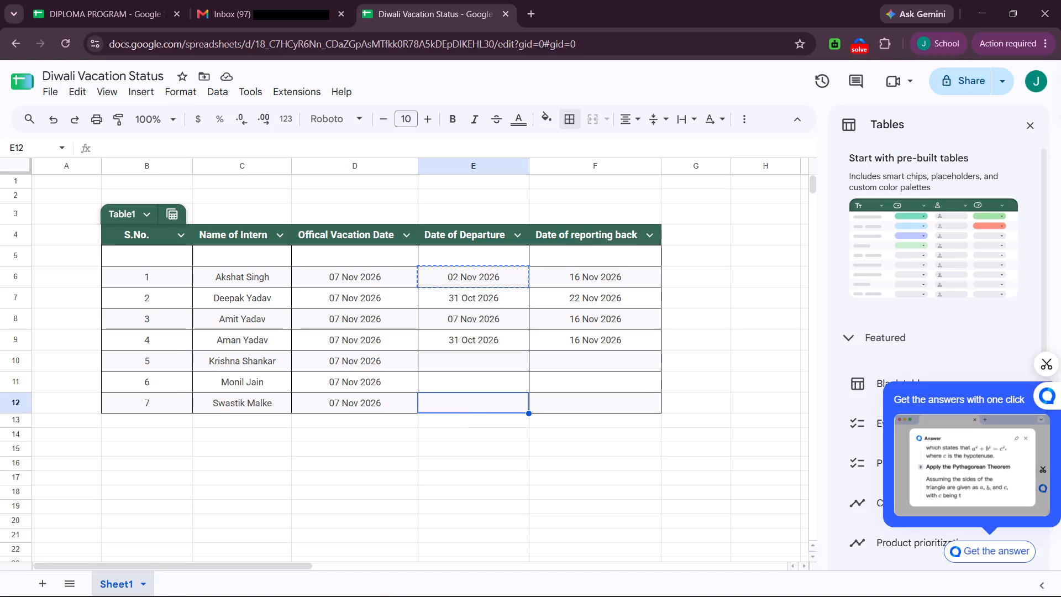
key(ctrl+v)
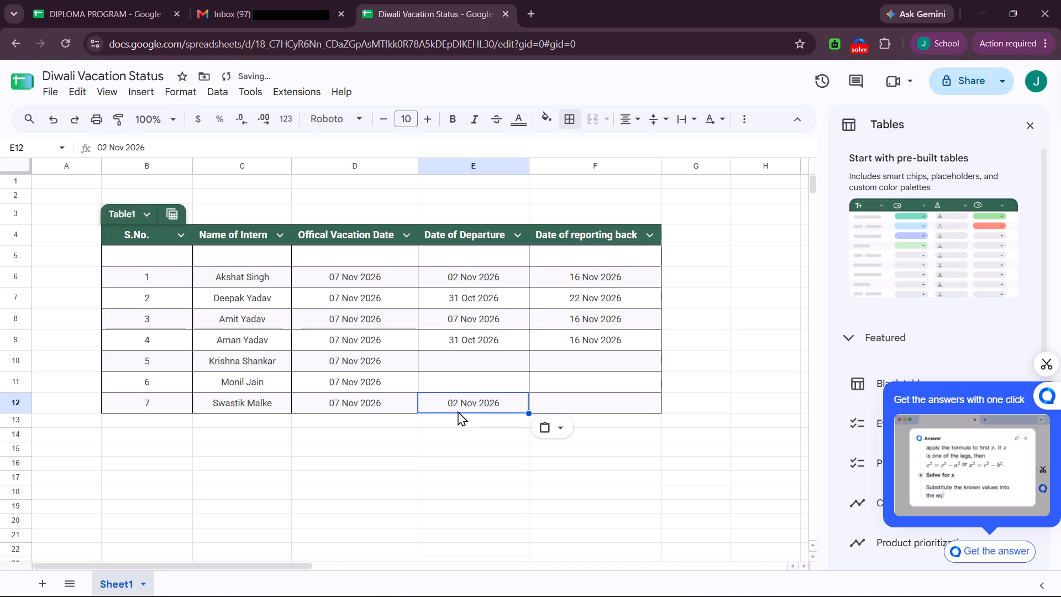
click(595, 343)
key(ctrl+c)
click(592, 399)
key(ctrl+v)
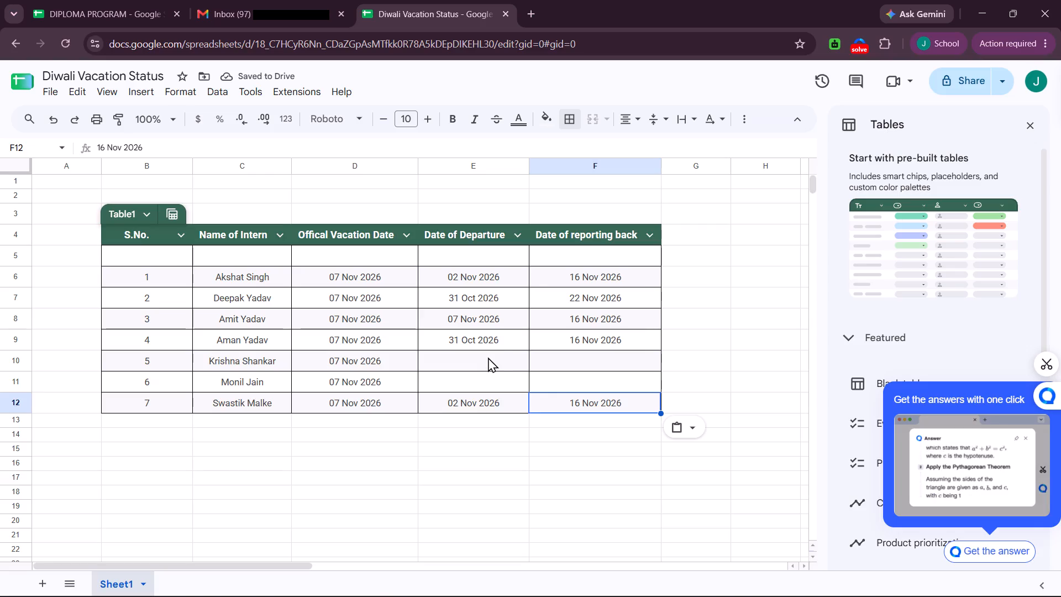
Fill the fifth intern's row: copy 31 Oct 2026 as departure into E10 and enter 18 Nov 2026 as reporting back in F10.
click(488, 342)
key(ctrl+c)
click(475, 368)
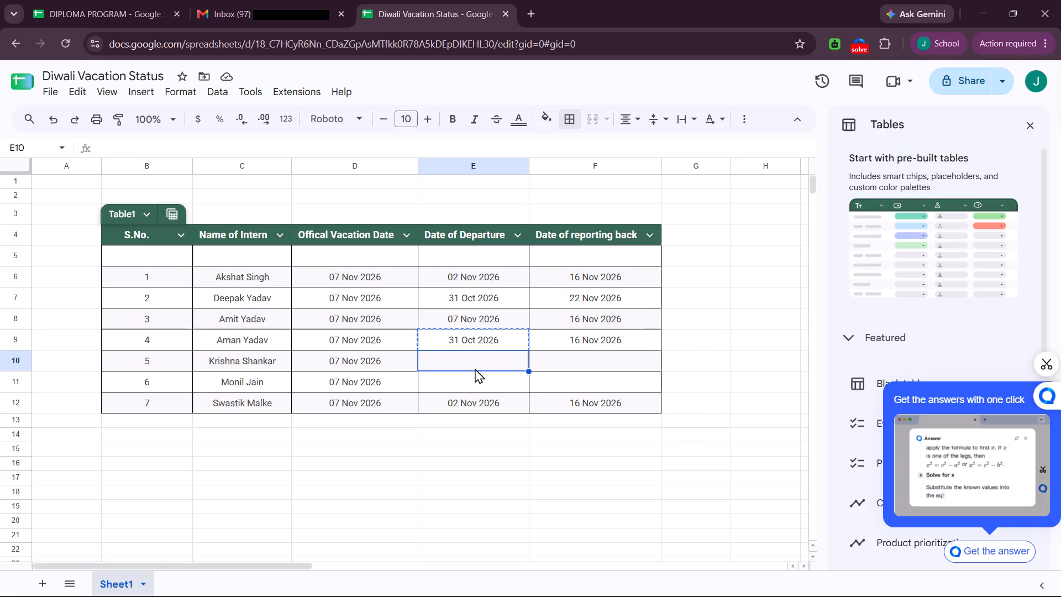
key(ctrl+v)
double_click(603, 357)
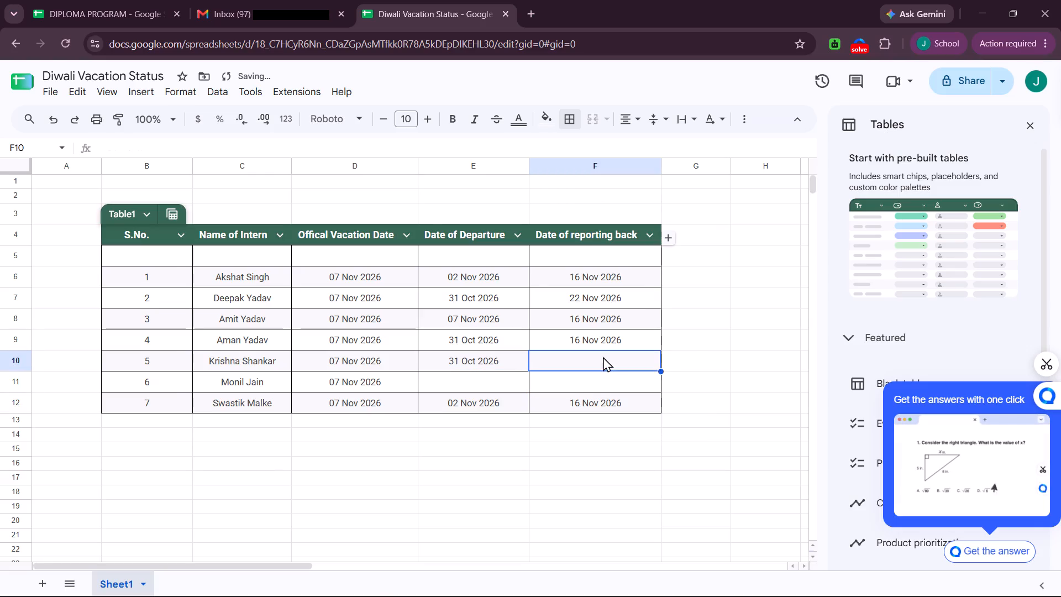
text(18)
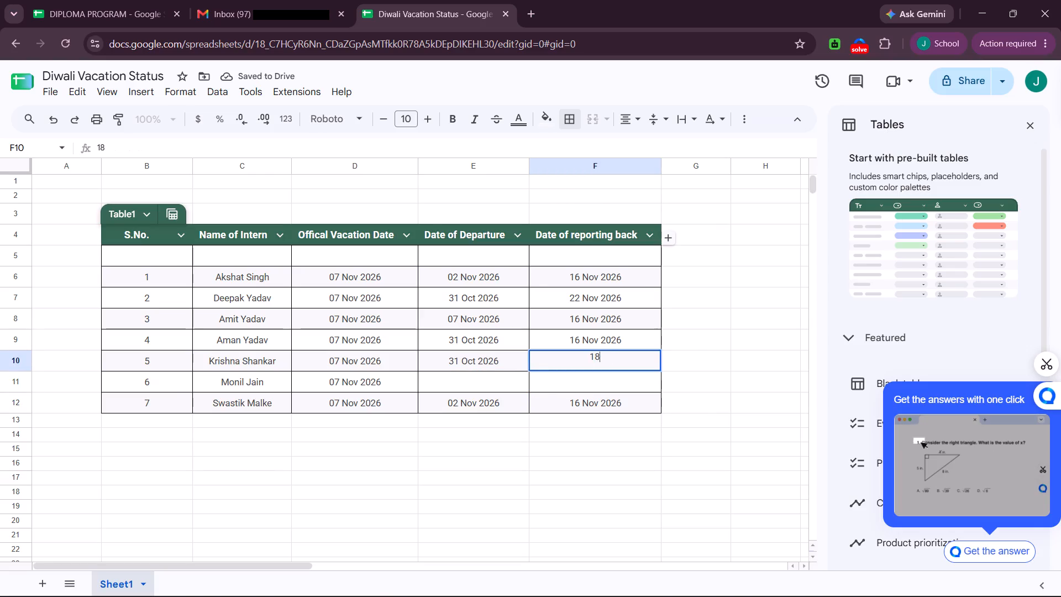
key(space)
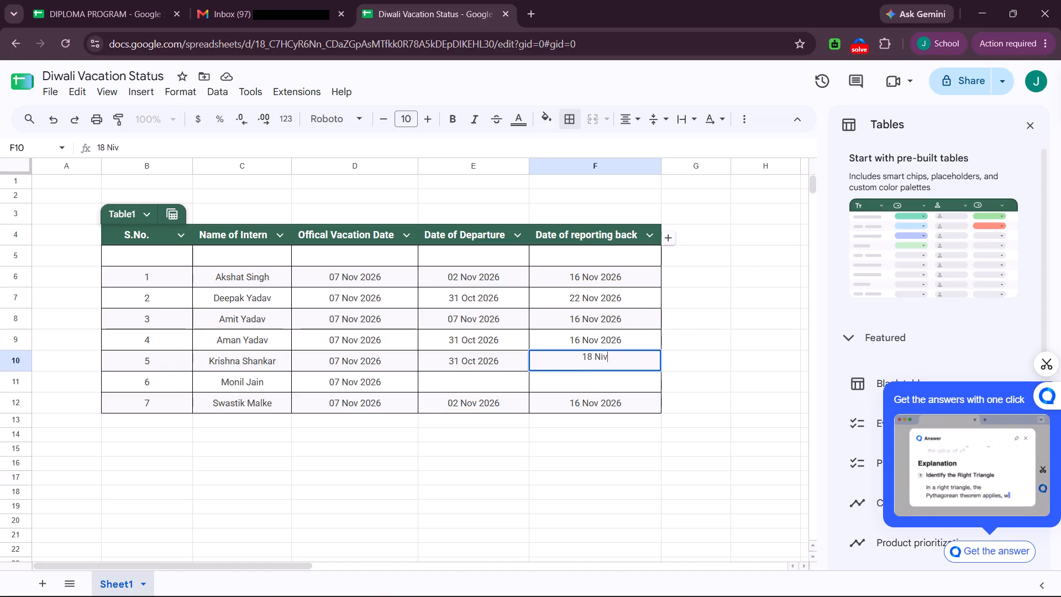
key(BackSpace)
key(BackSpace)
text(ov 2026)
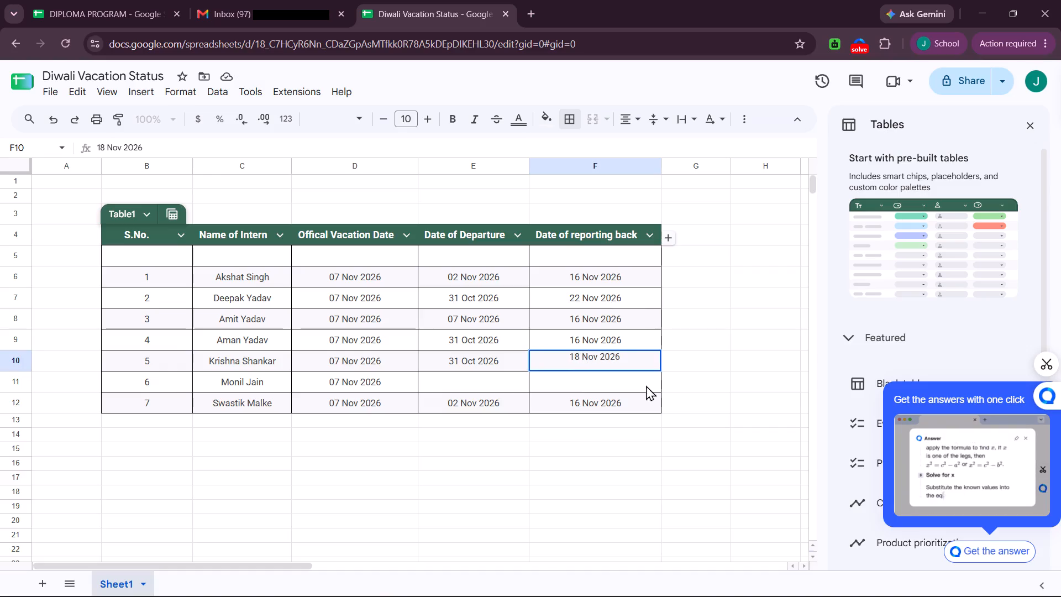
click(699, 326)
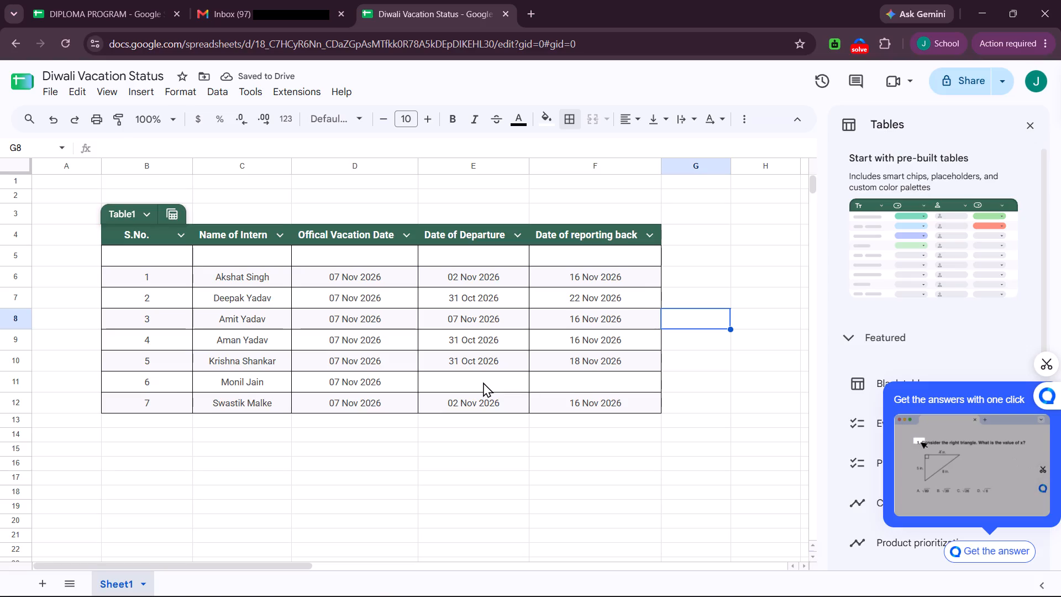
Fill the sixth intern's row: copy 31 Oct 2026 as departure into E11 and enter 24 Nov 2026 as reporting back in F11.
click(466, 363)
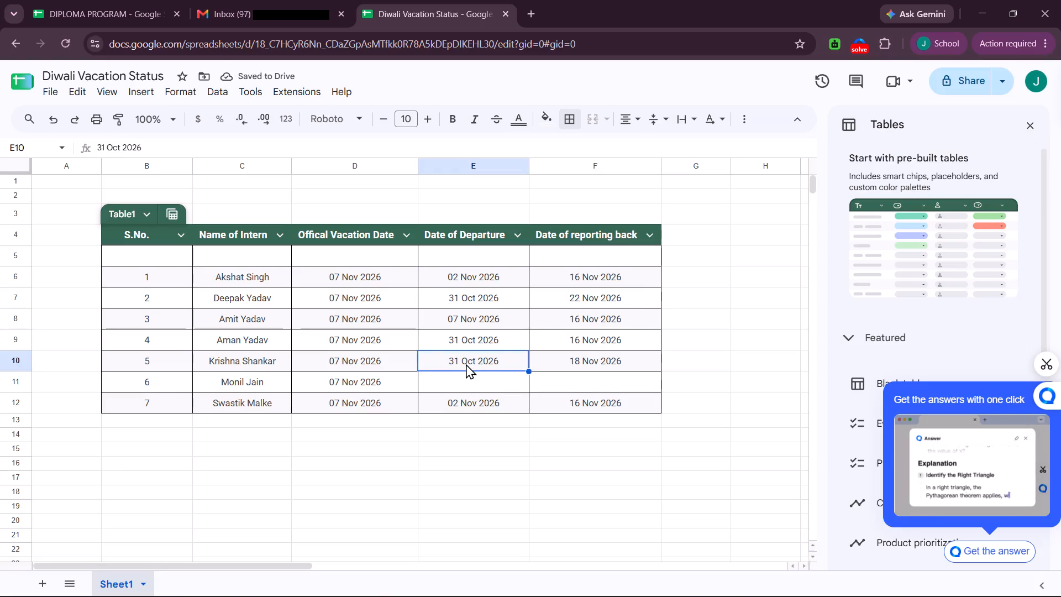
key(ctrl+c)
click(459, 387)
key(ctrl+v)
click(593, 382)
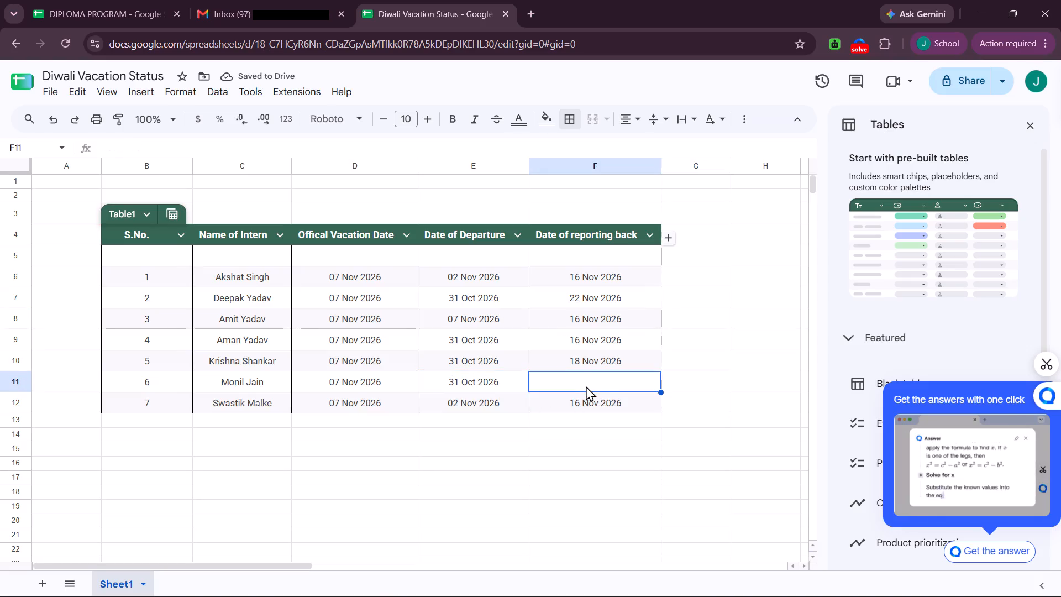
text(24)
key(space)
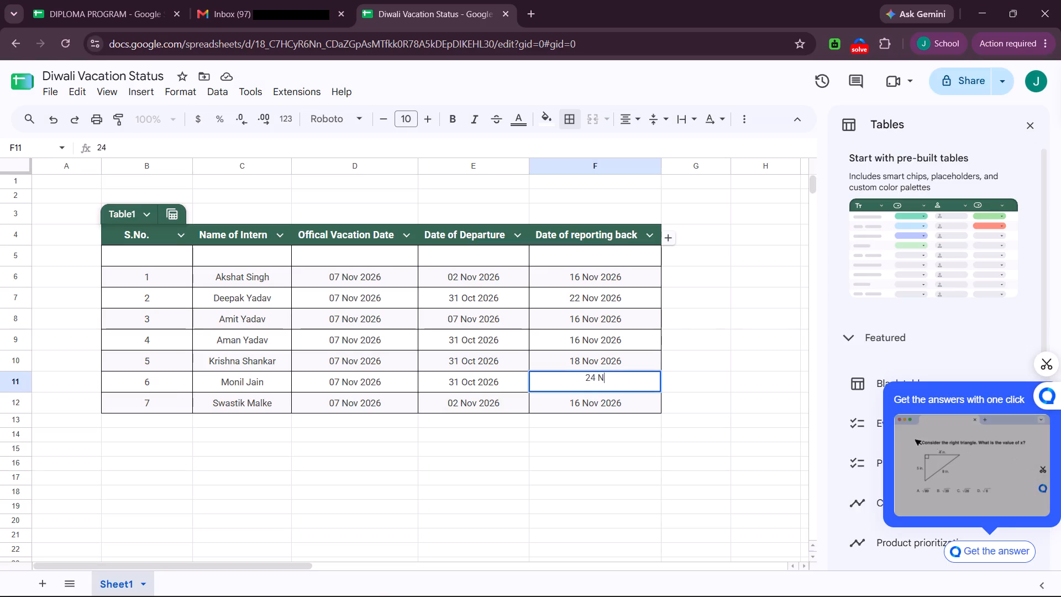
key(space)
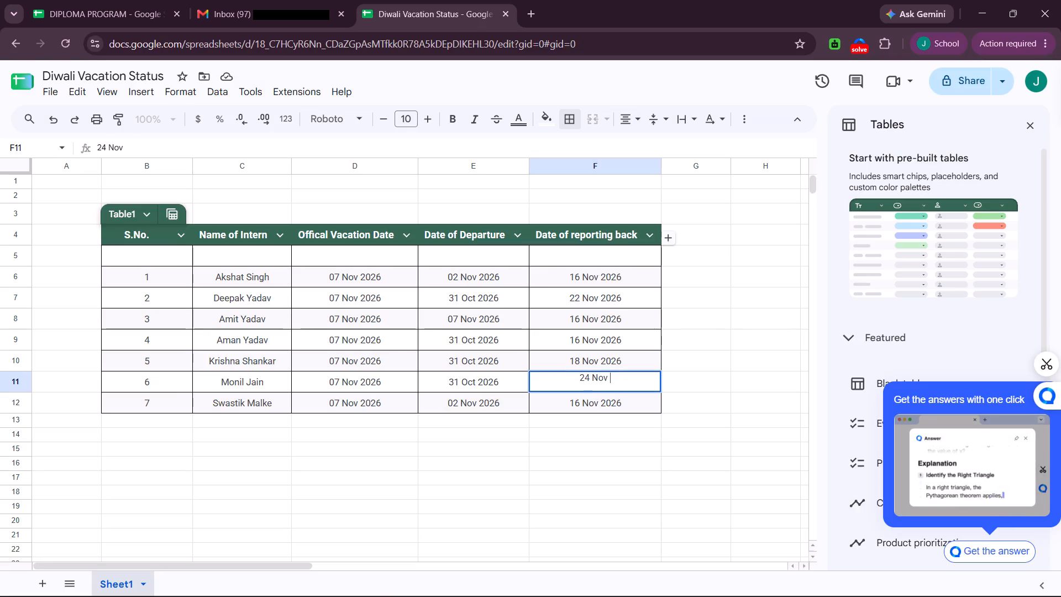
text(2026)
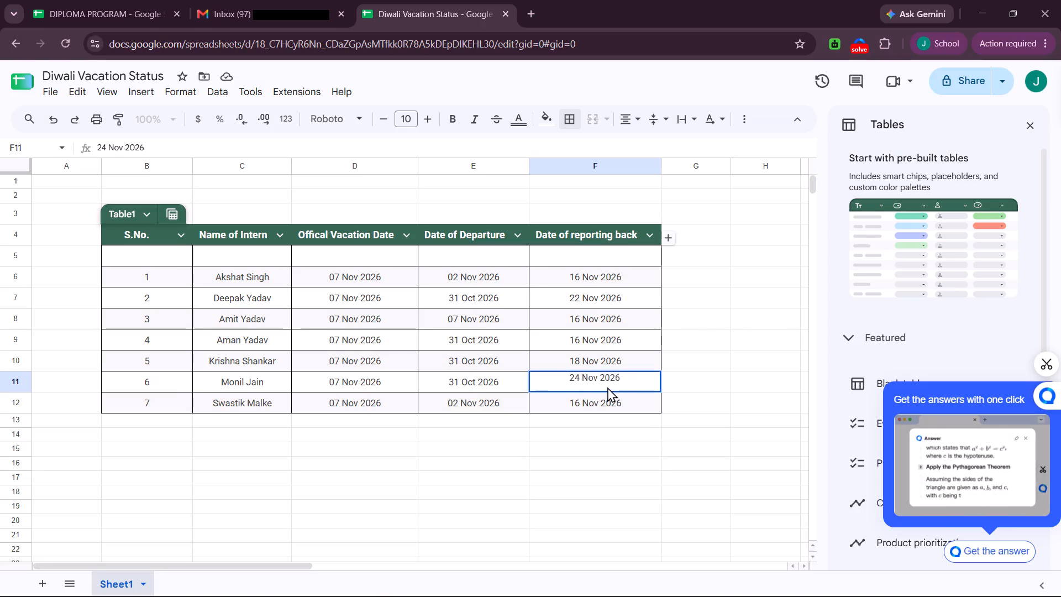
click(716, 322)
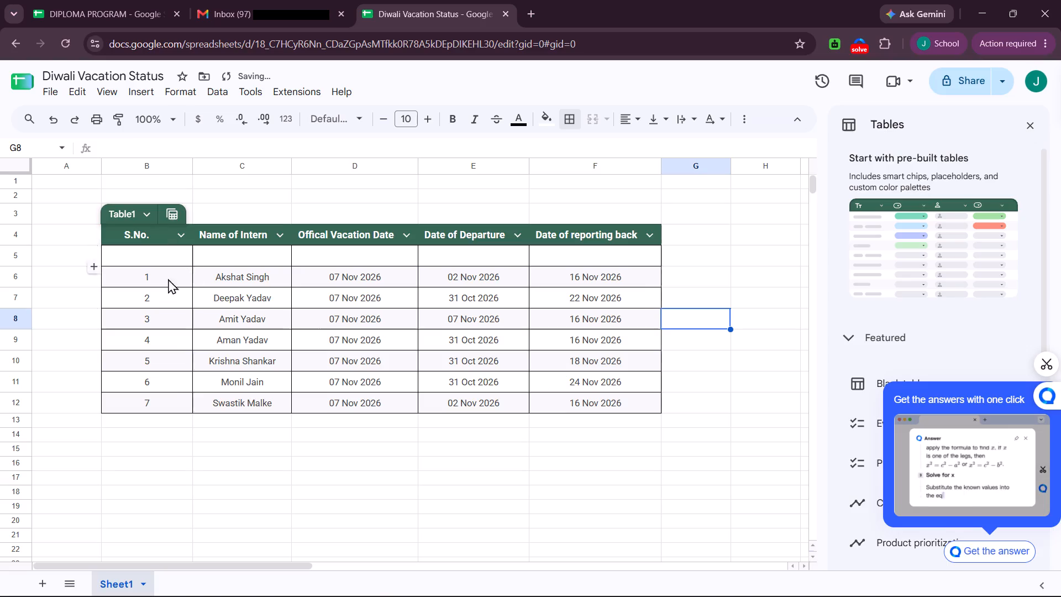
Narrow column B of the table so it fits the S.No. header more closely.
drag(192, 166, 176, 174)
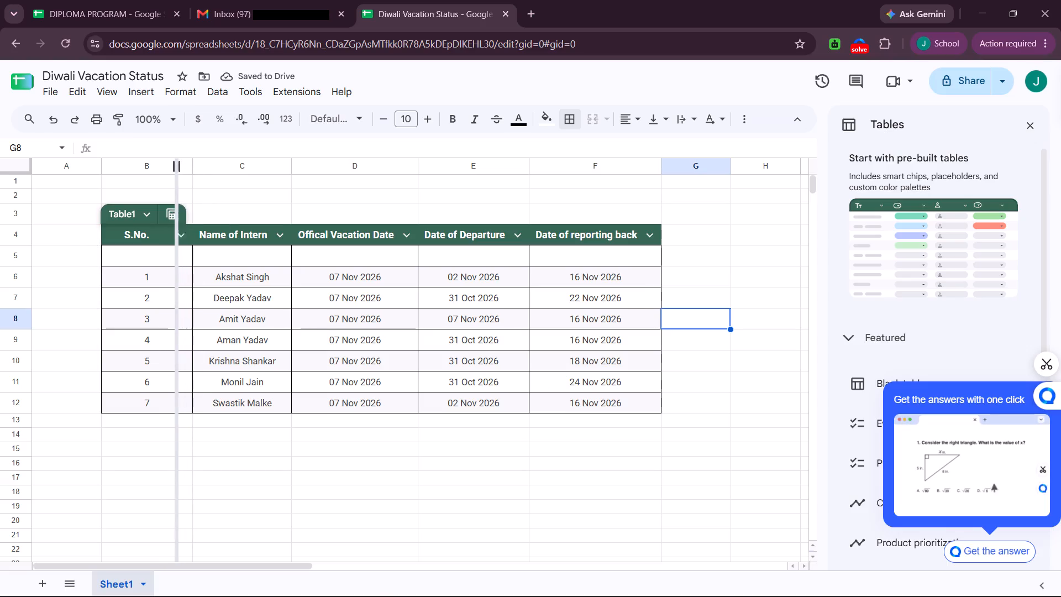
drag(176, 174, 164, 177)
click(687, 238)
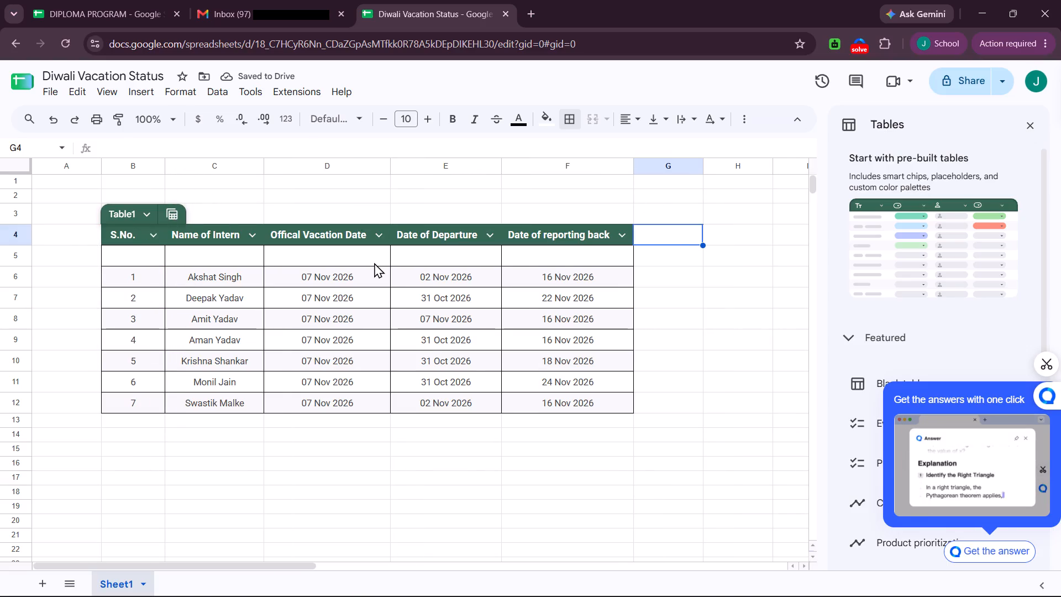
click(438, 459)
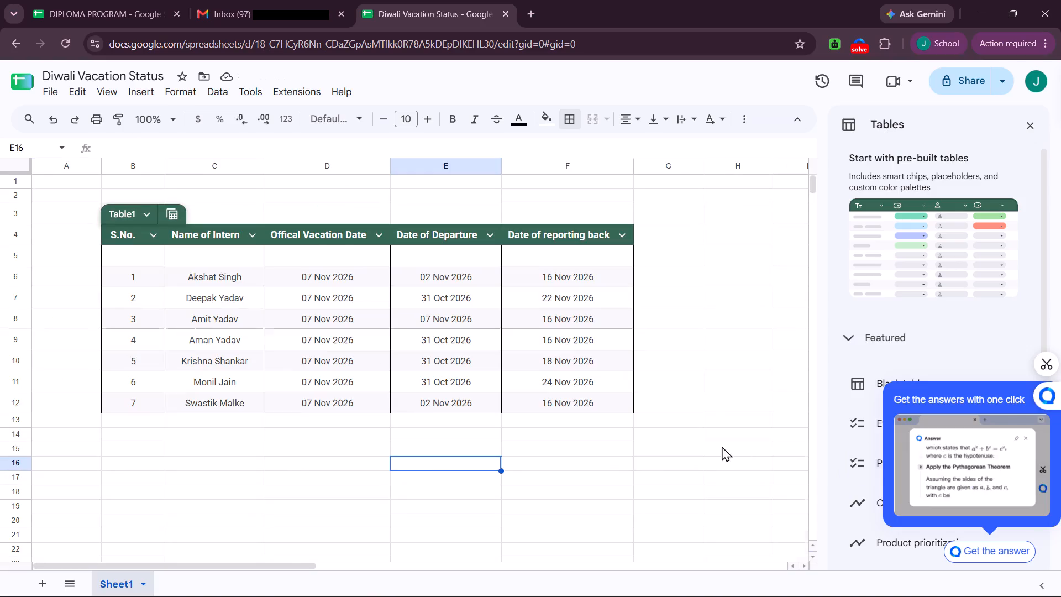
click(647, 447)
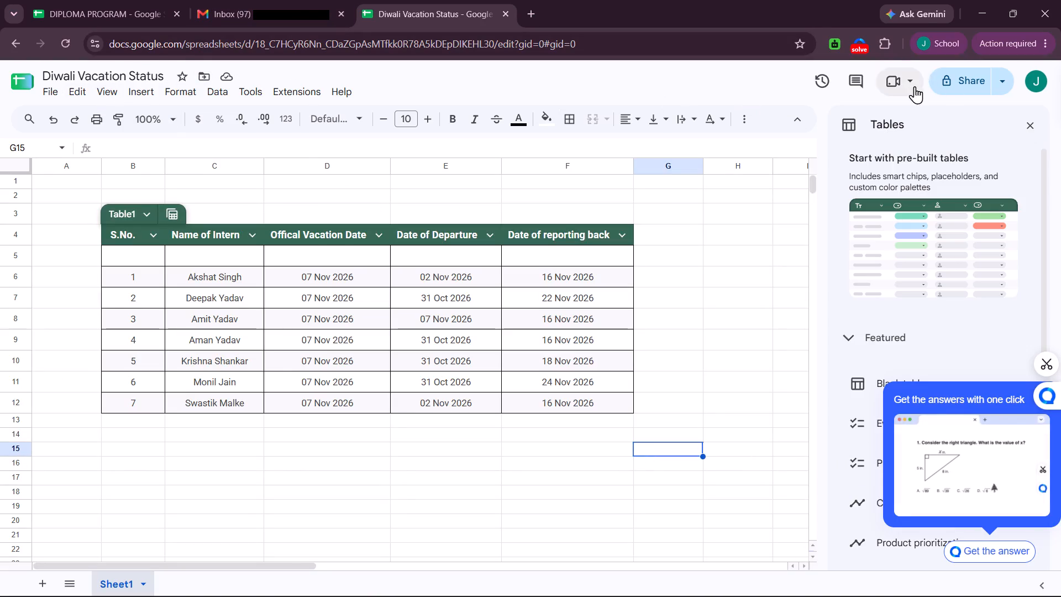
Share the spreadsheet with the first colleague suggested for "pra", giving Editor access and sending a notification without a message.
click(969, 78)
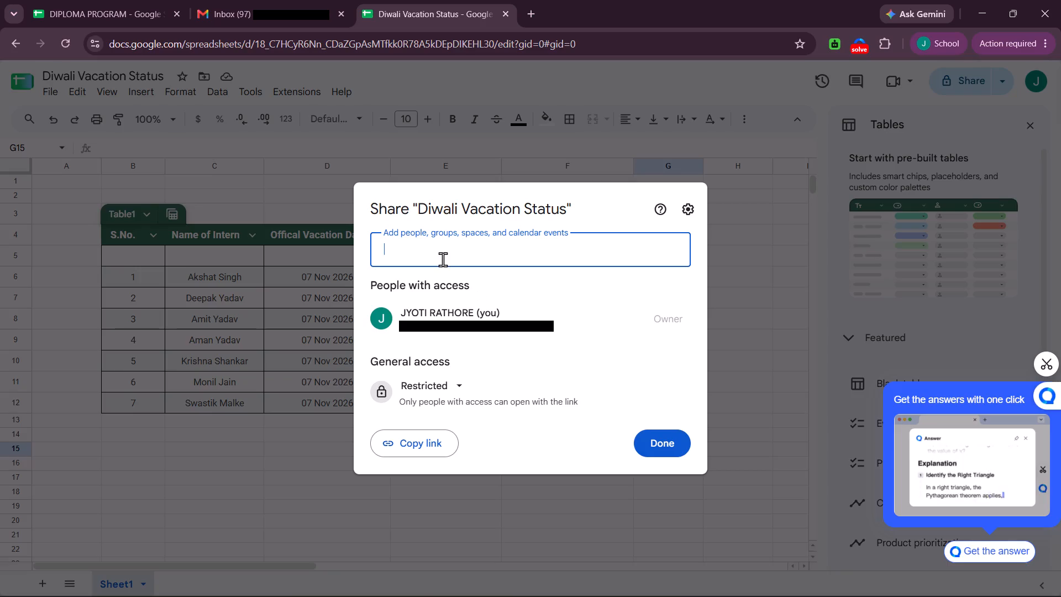
click(442, 255)
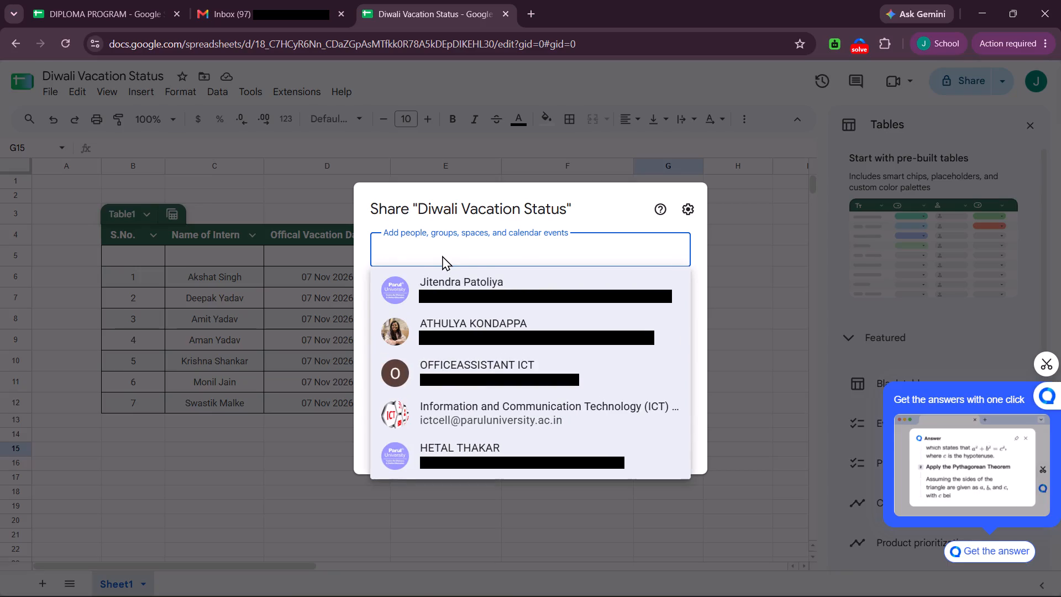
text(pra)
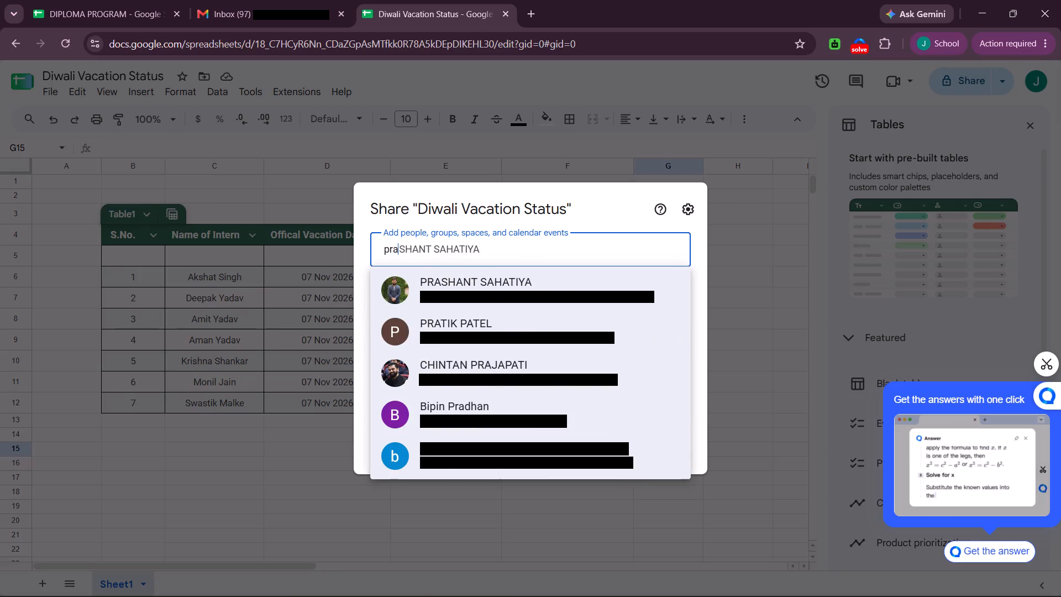
click(486, 291)
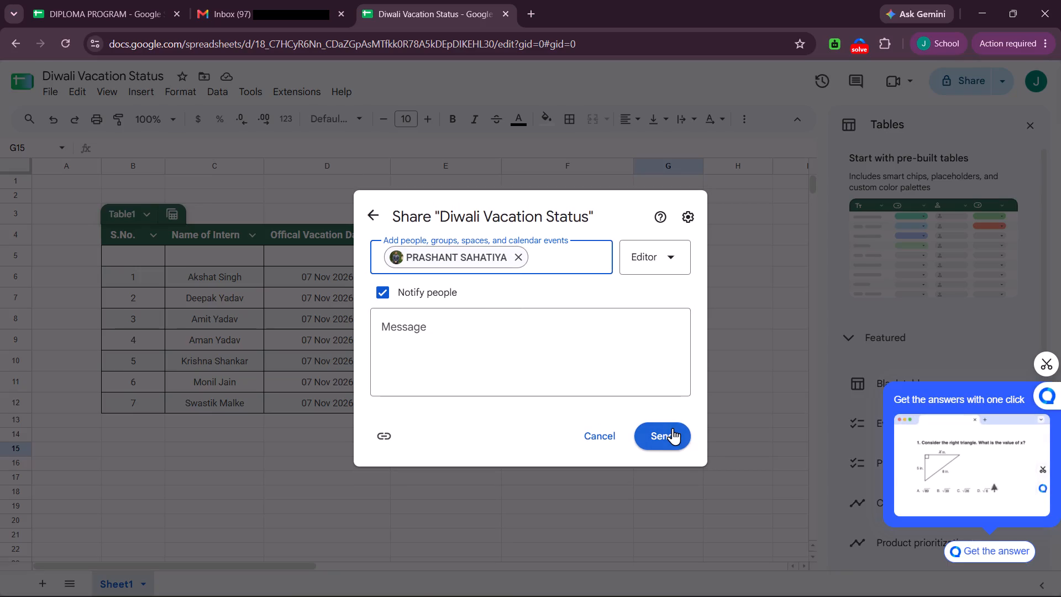
click(668, 437)
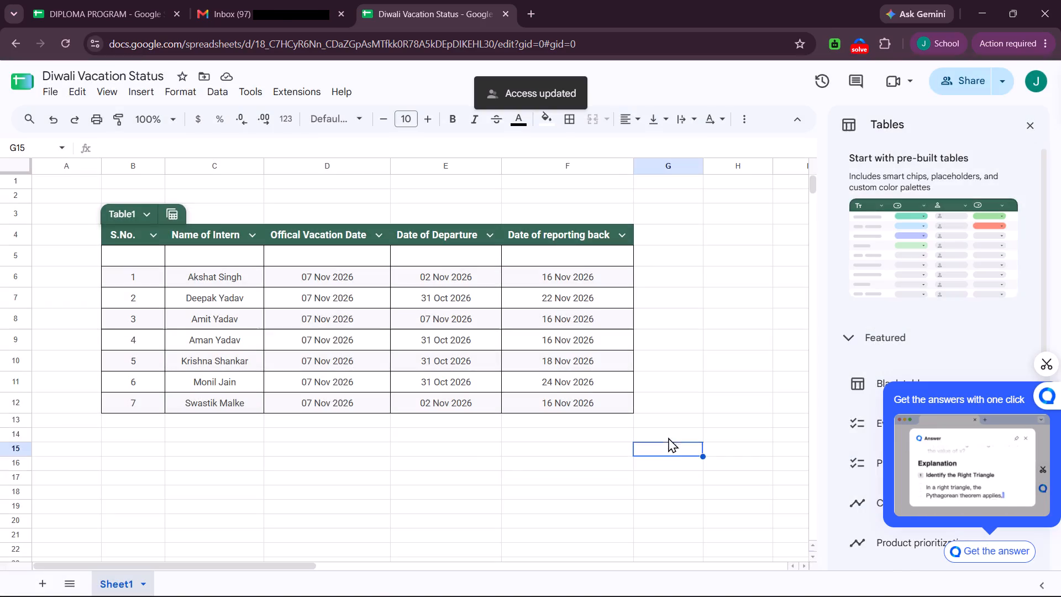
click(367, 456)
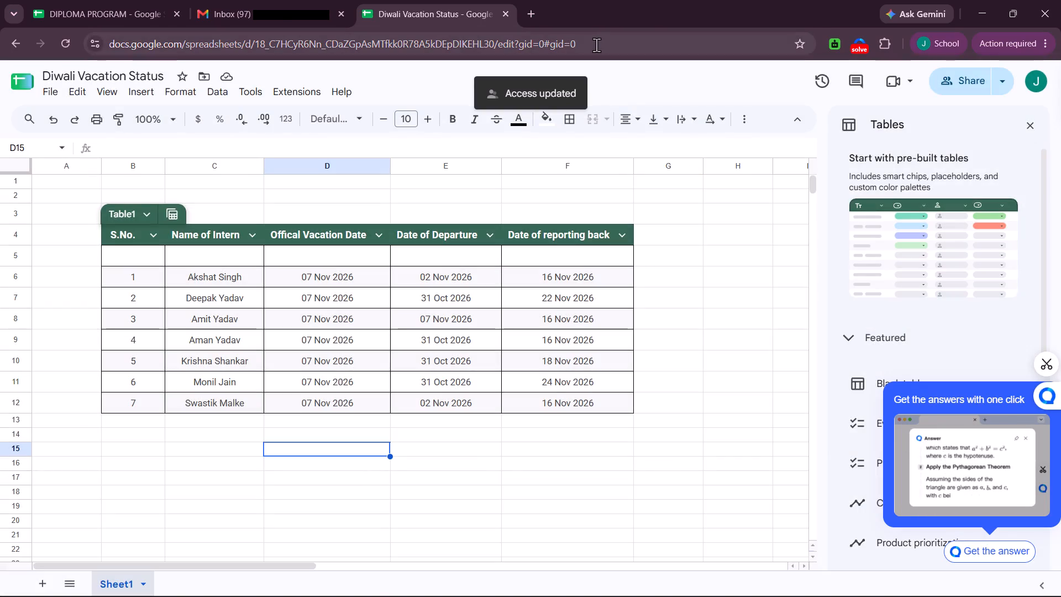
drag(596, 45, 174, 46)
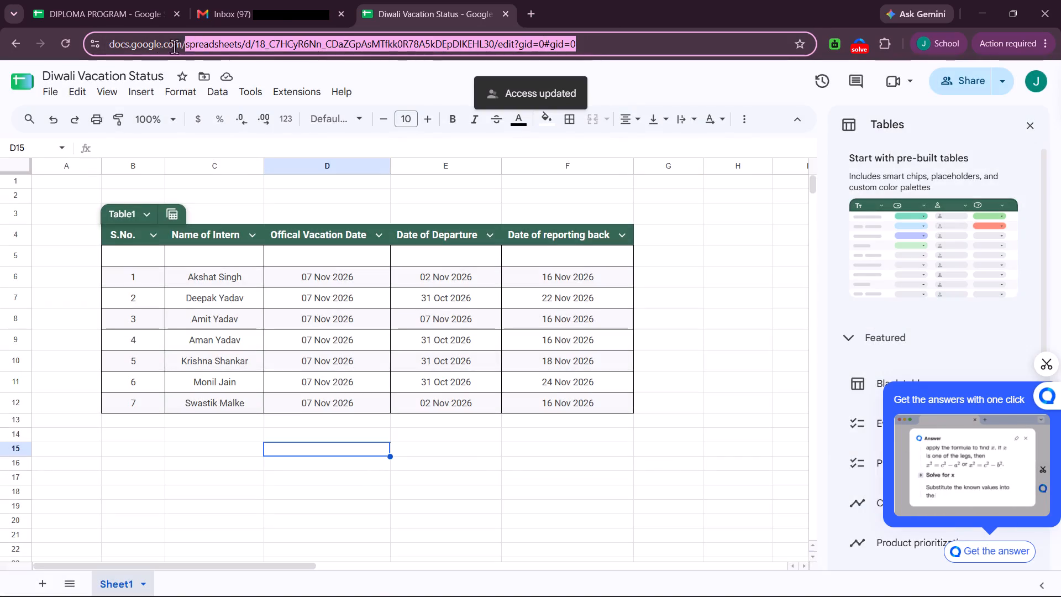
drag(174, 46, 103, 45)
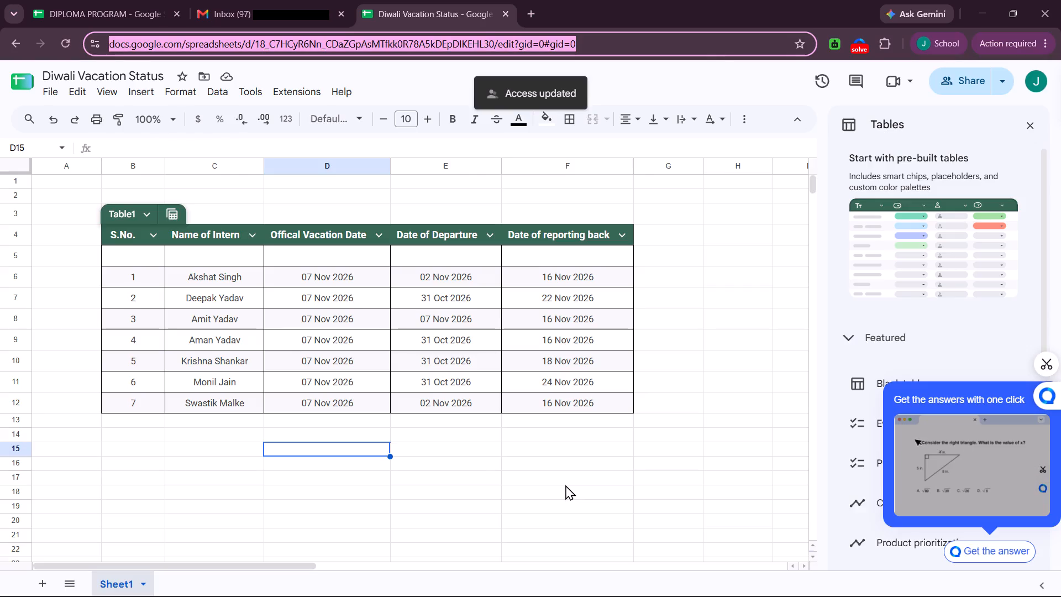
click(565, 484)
Review who has access to the spreadsheet in its sharing settings.
click(960, 78)
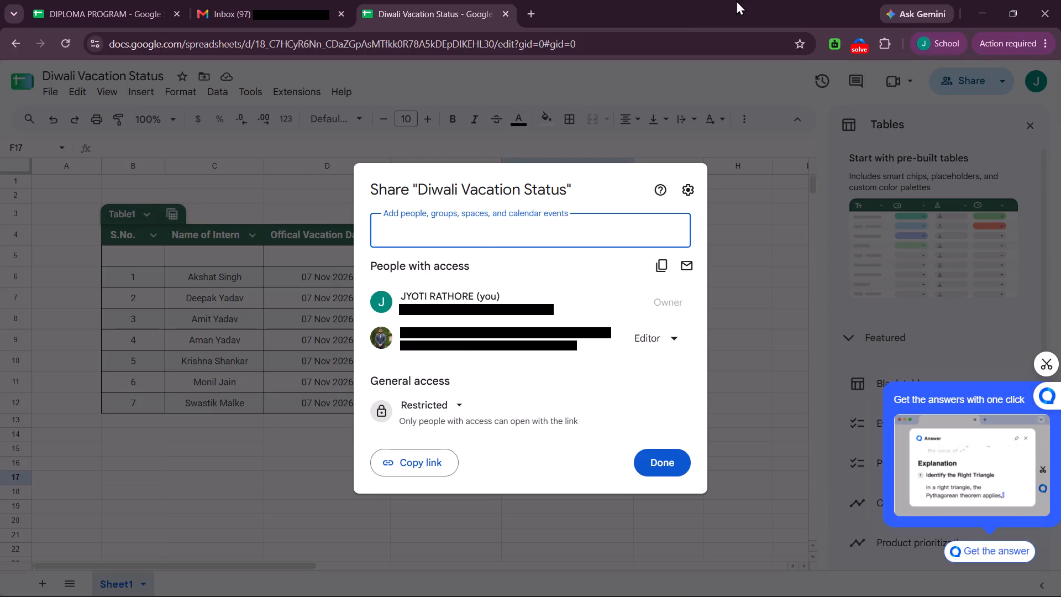
click(180, 73)
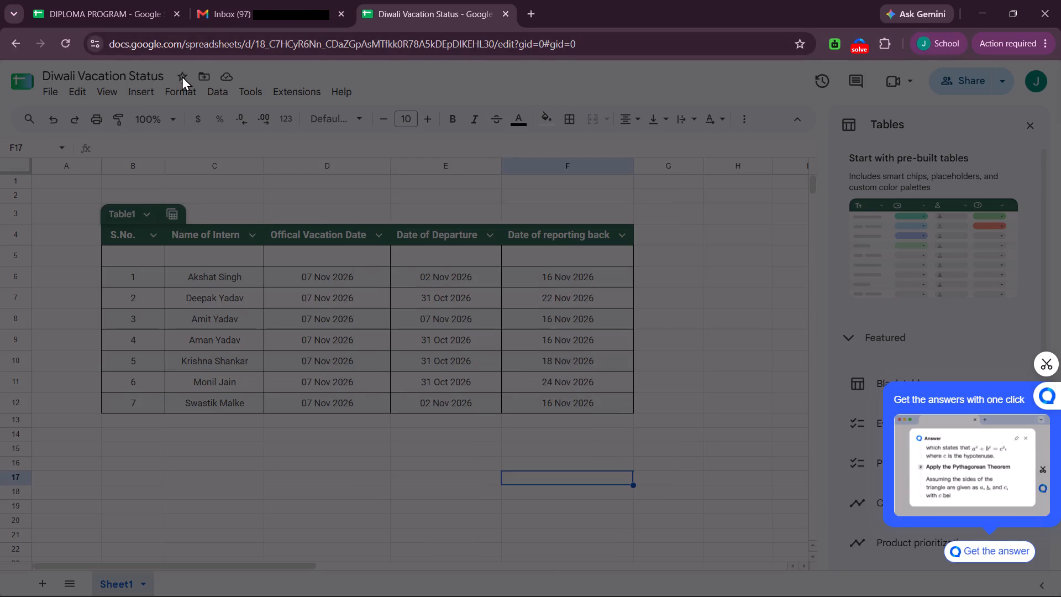
Star the Diwali Vacation Status spreadsheet.
click(182, 78)
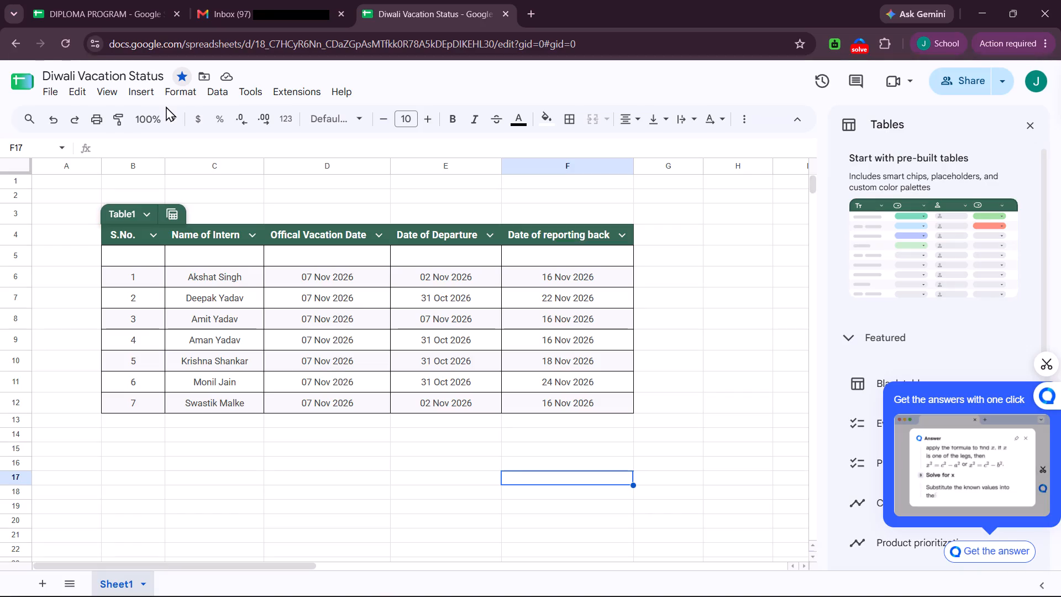
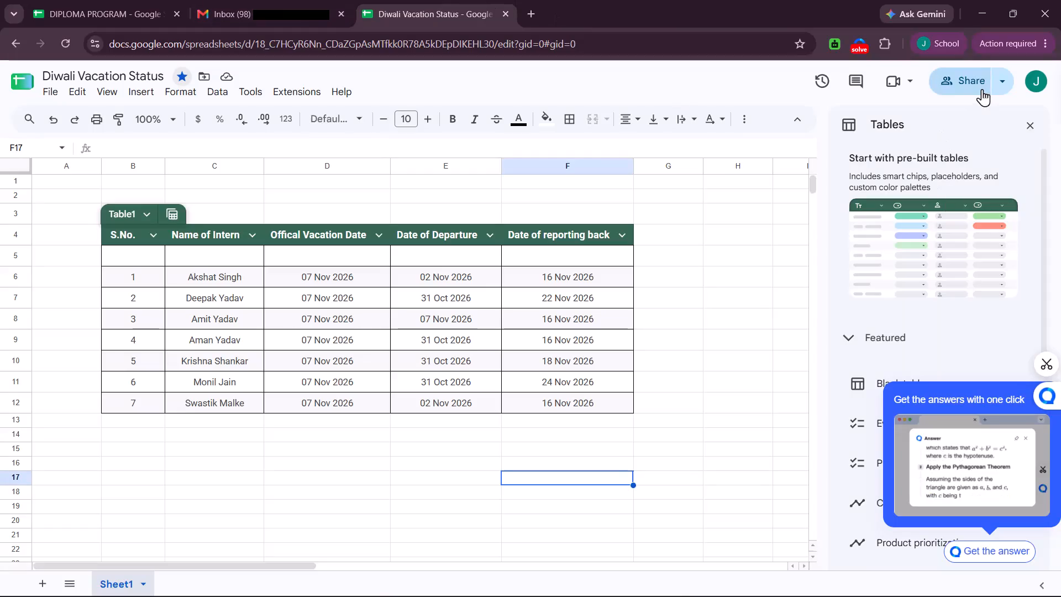
Change the spreadsheet's general access to Anyone with the link, keeping the Viewer role.
click(963, 89)
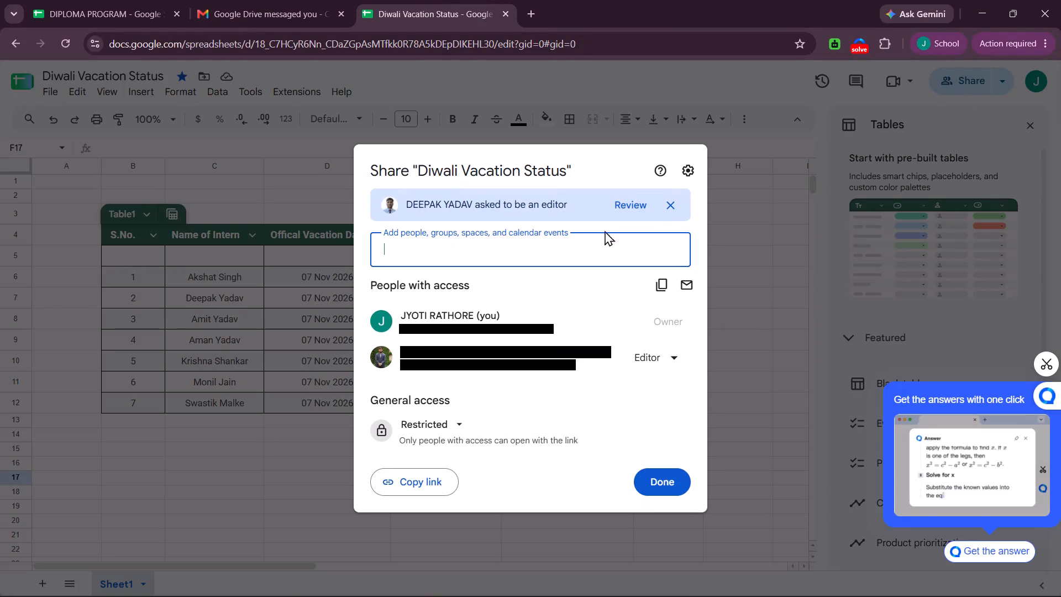
click(456, 431)
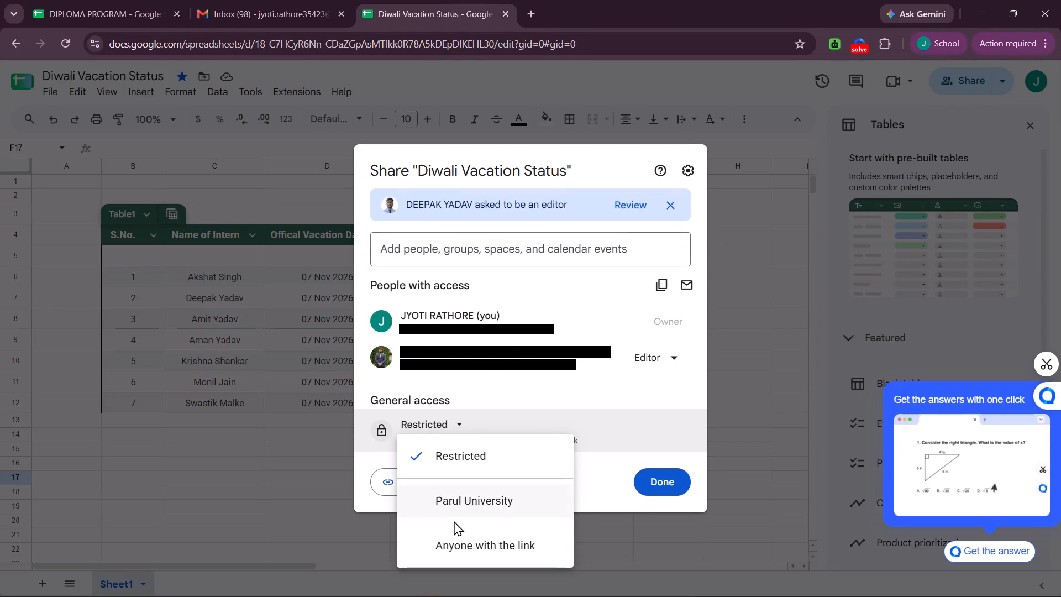
click(454, 543)
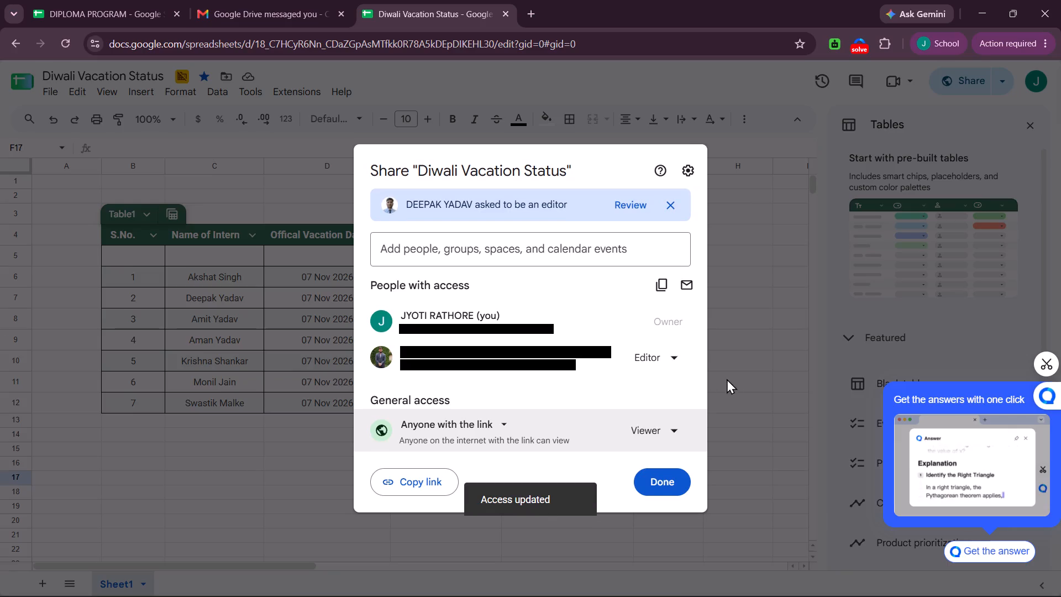
click(667, 481)
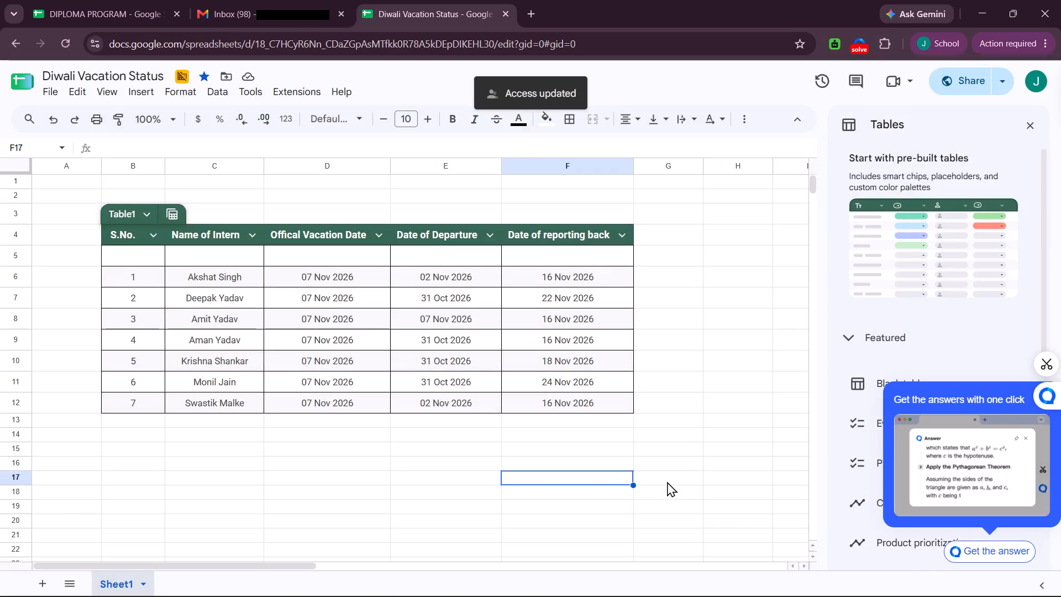
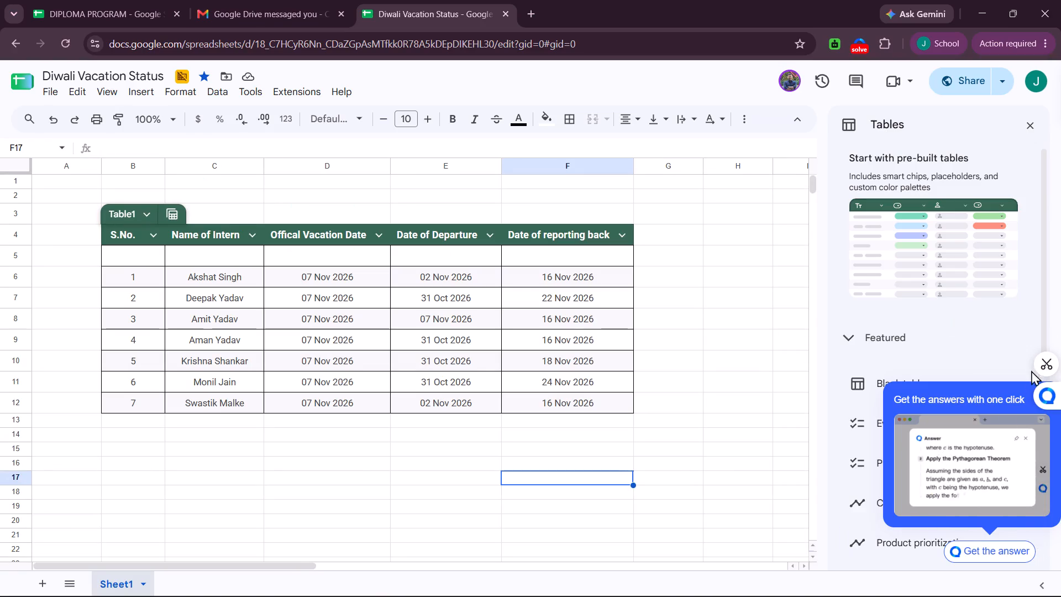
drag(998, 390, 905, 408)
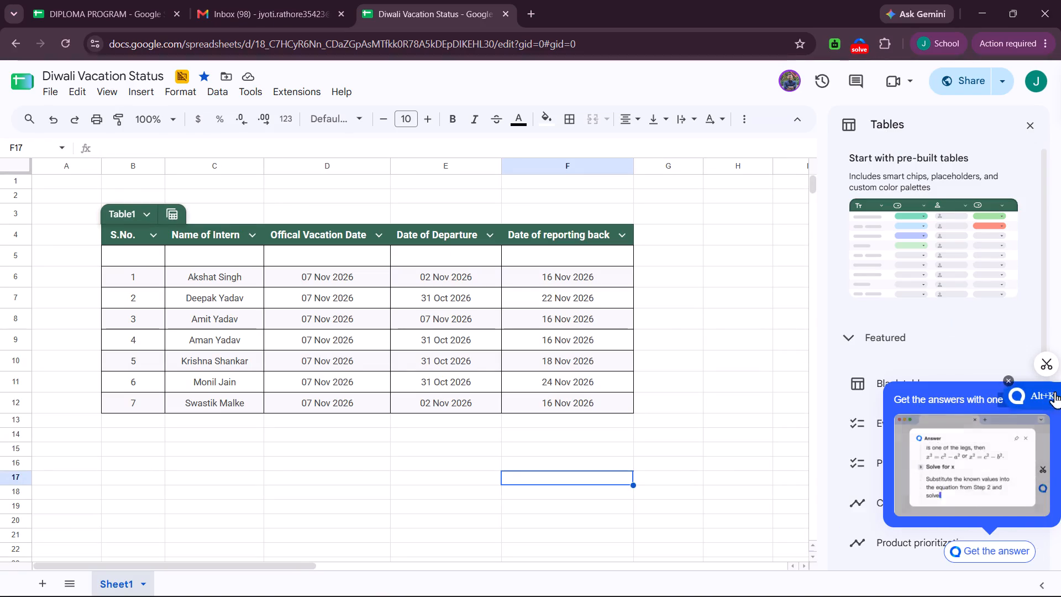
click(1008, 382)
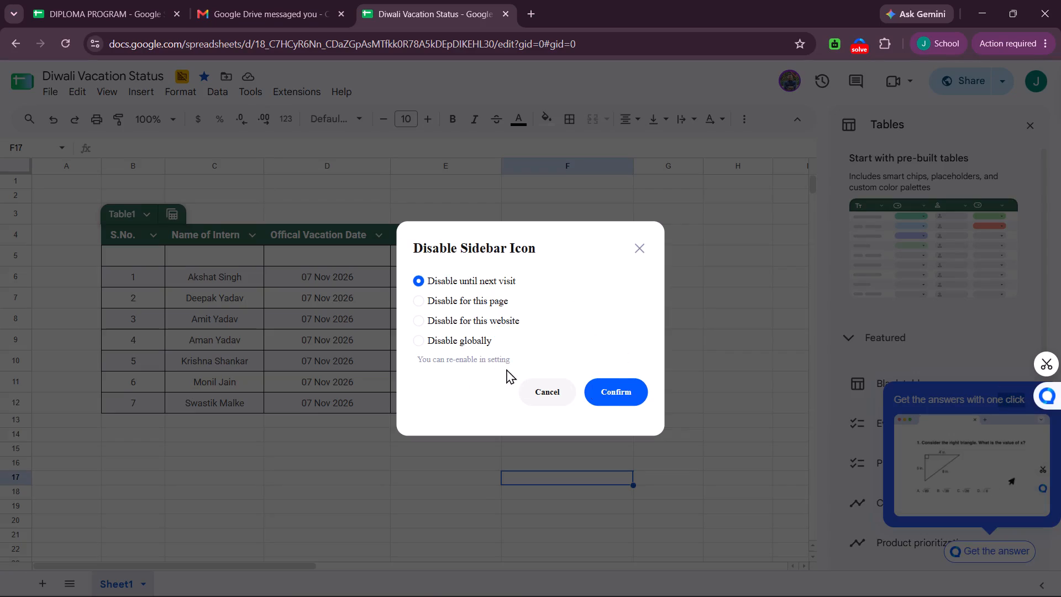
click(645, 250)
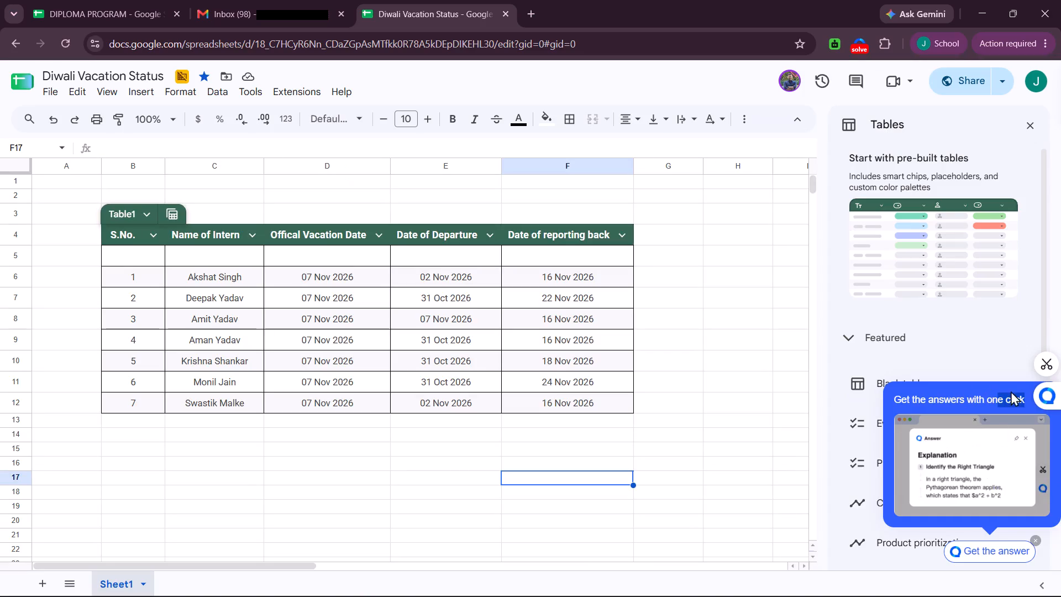
Dismiss the extension's "Get the answers with one click" pop-up that covers the Tables sidebar.
click(1029, 407)
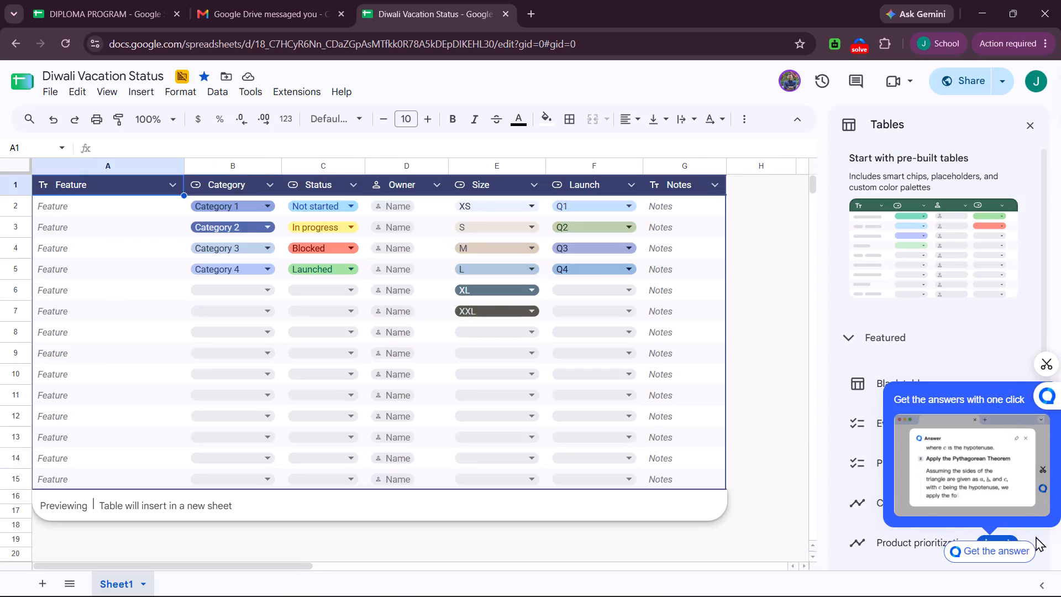
click(1033, 540)
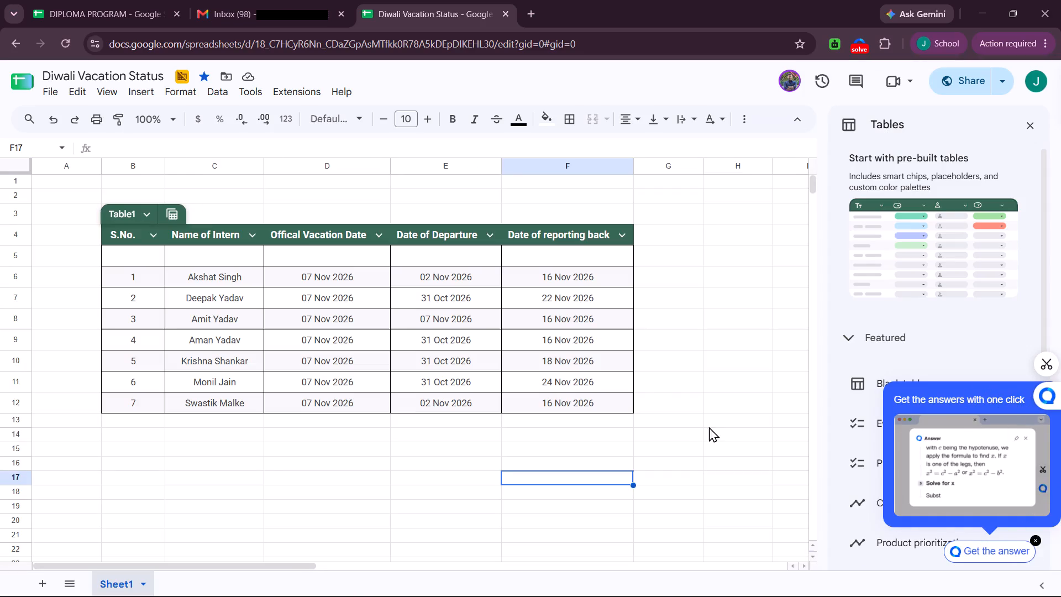
click(616, 383)
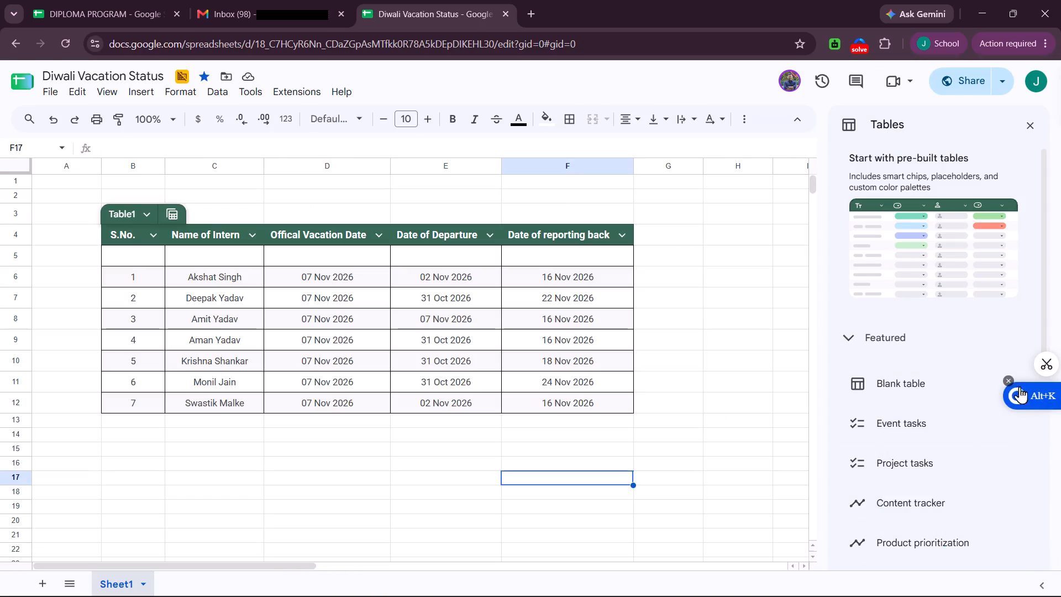
Disable the answer extension's floating sidebar icon, choosing the "Disable for this page" option.
click(1010, 382)
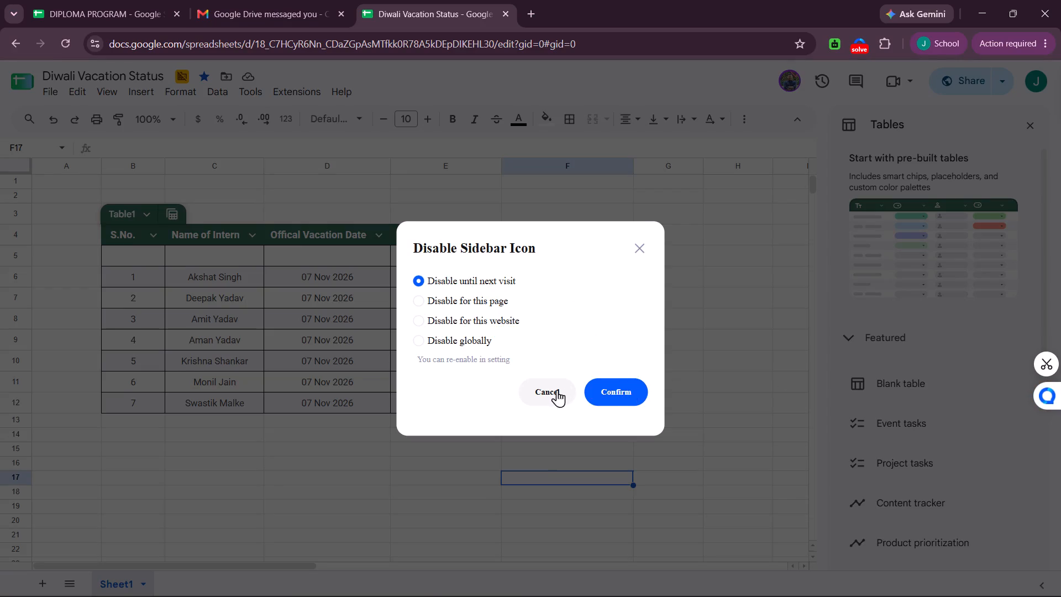
click(468, 301)
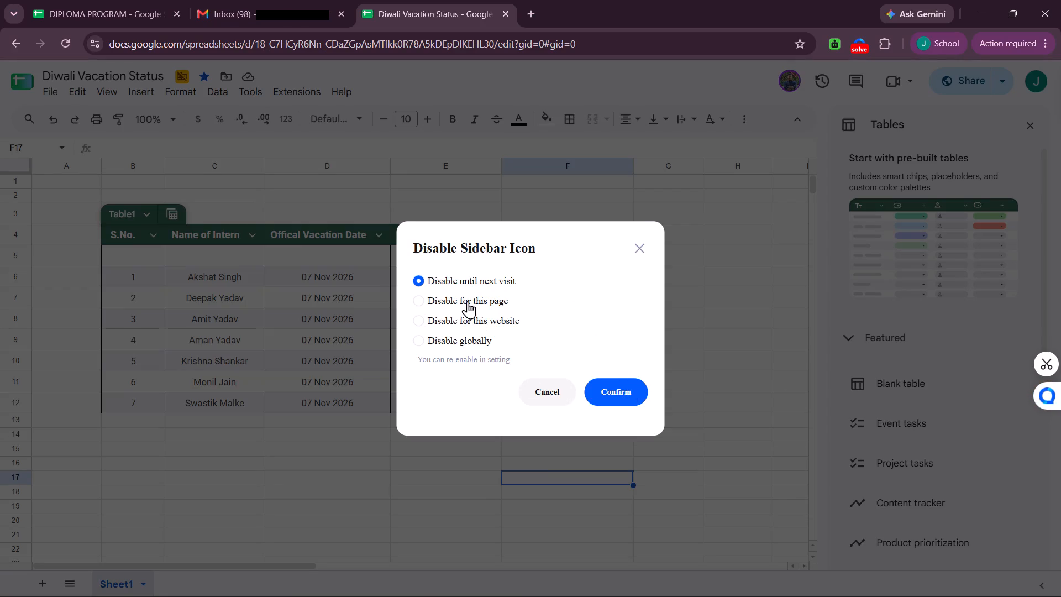
Confirm disabling the answer extension's floating sidebar icon for this page.
click(622, 393)
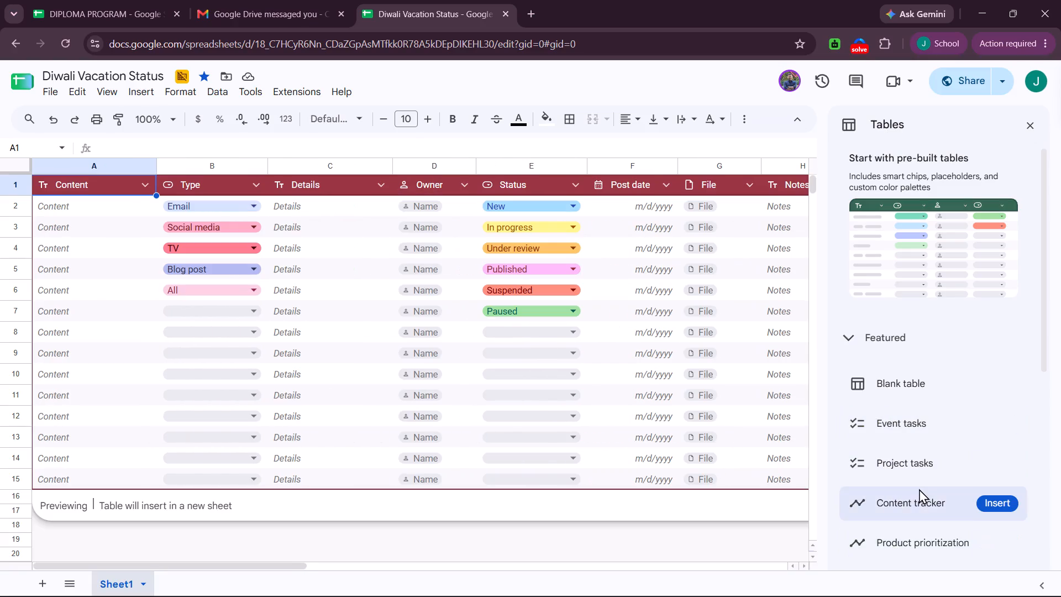
Browse the featured pre-built table templates in the Tables sidebar, down to the recruitment, event planning and customer relations entries.
scroll(919, 489, down, 2)
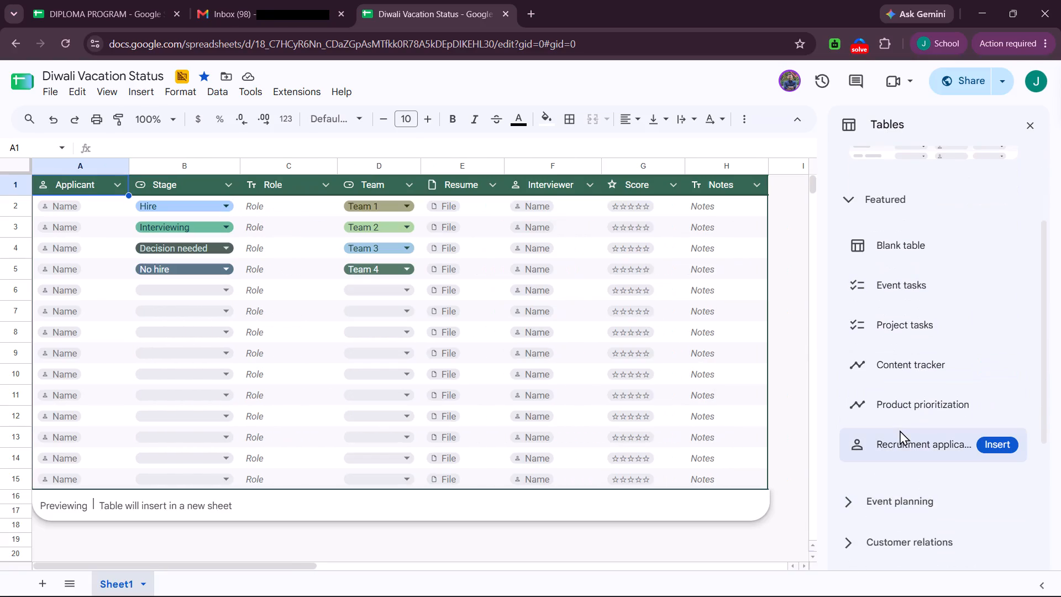
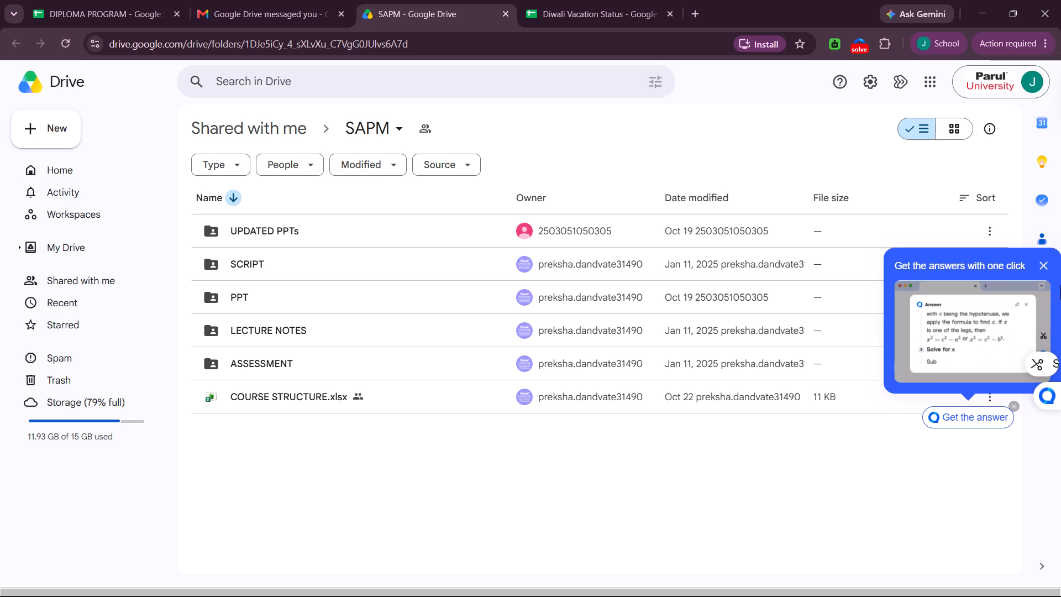
Dismiss the "Get the answers with one click" pop-up covering the SAPM folder's file list in Drive.
click(1045, 268)
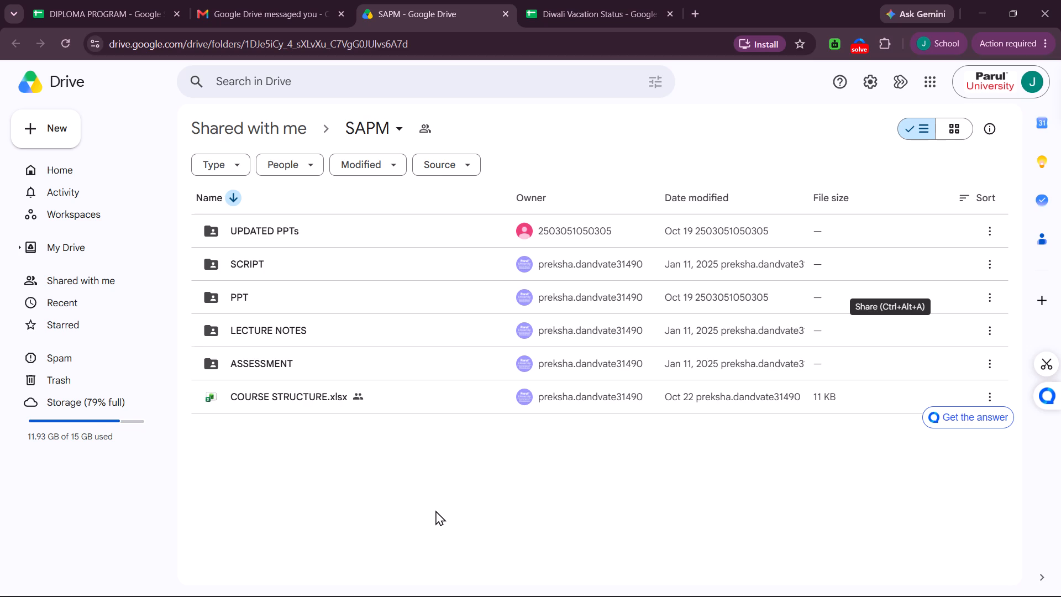
Open the "sapm 1.2 script" document from the SCRIPT folder inside the shared SAPM folder.
double_click(337, 265)
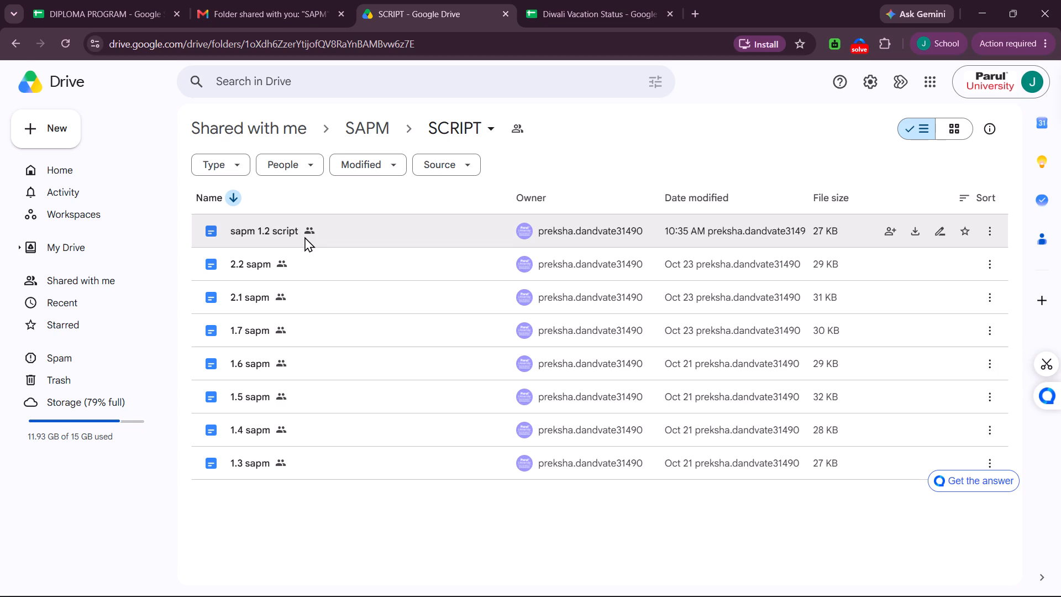
double_click(304, 237)
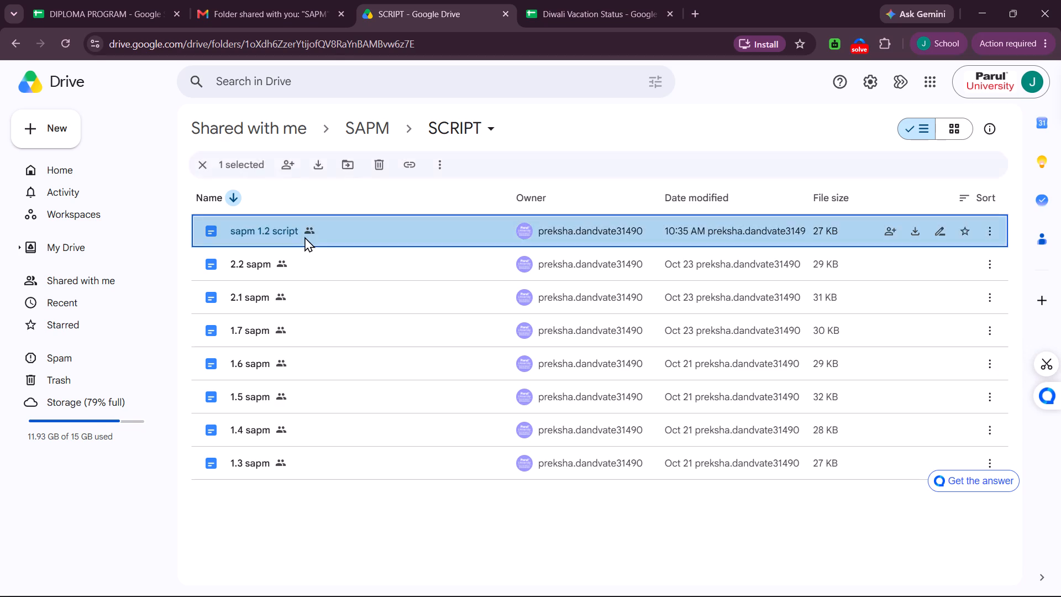
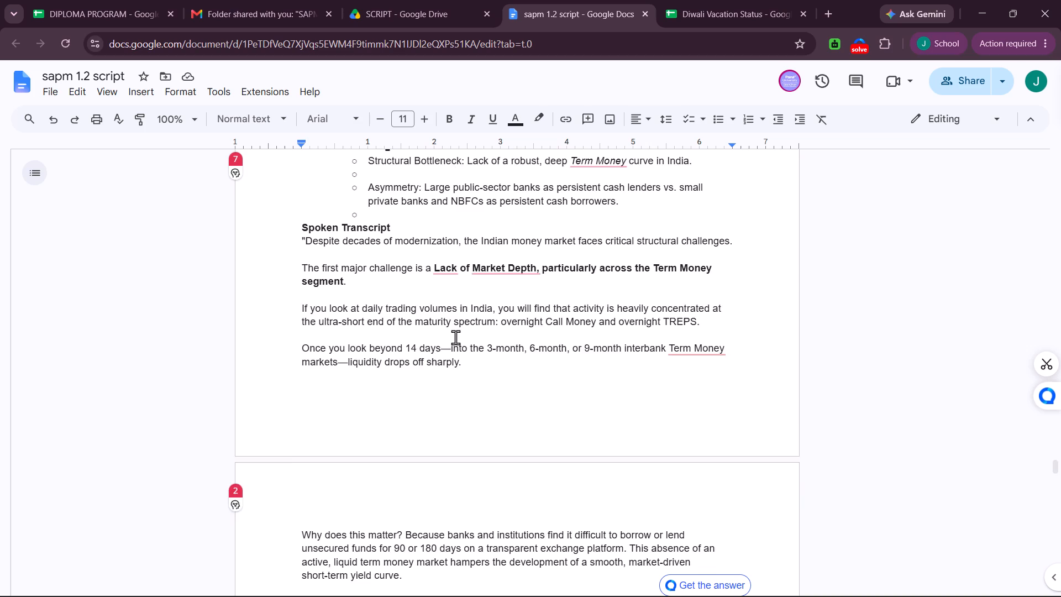
Review the "sapm 1.2 script" document's slide sections, going back to the Module 1.2 title slide.
scroll(455, 337, down, 12)
scroll(450, 358, up, 17)
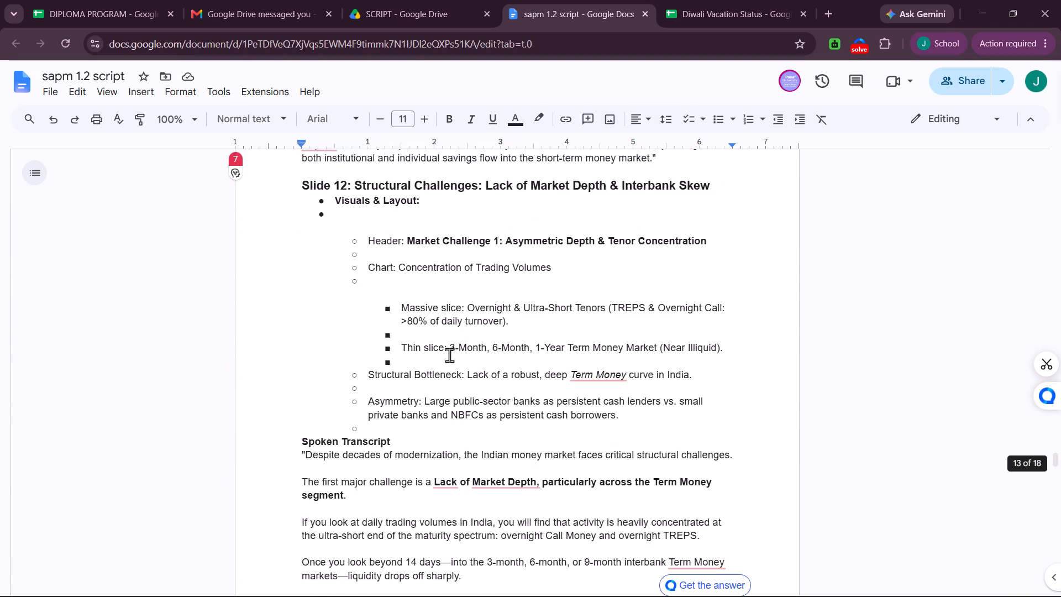
scroll(449, 355, up, 20)
scroll(449, 355, up, 20)
scroll(449, 355, up, 1)
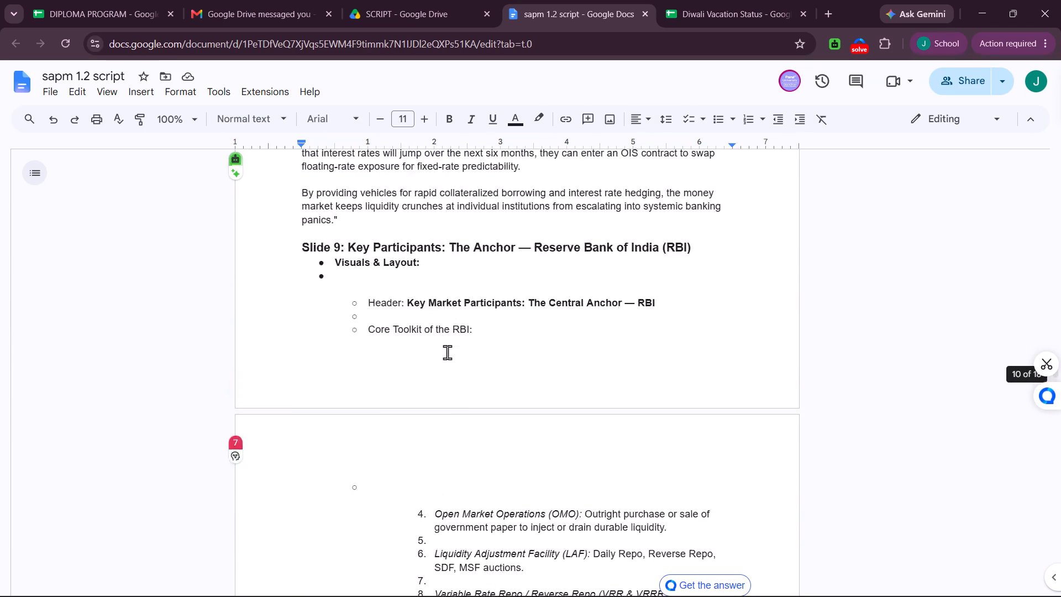
scroll(447, 352, up, 1)
scroll(447, 352, up, 20)
scroll(447, 352, up, 12)
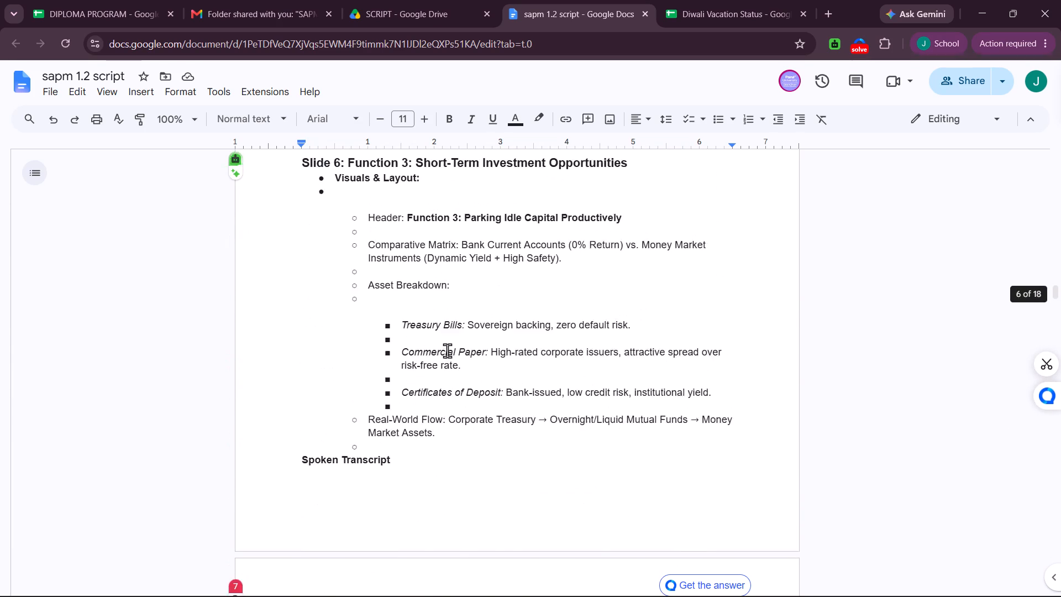
scroll(447, 350, up, 18)
scroll(449, 350, up, 14)
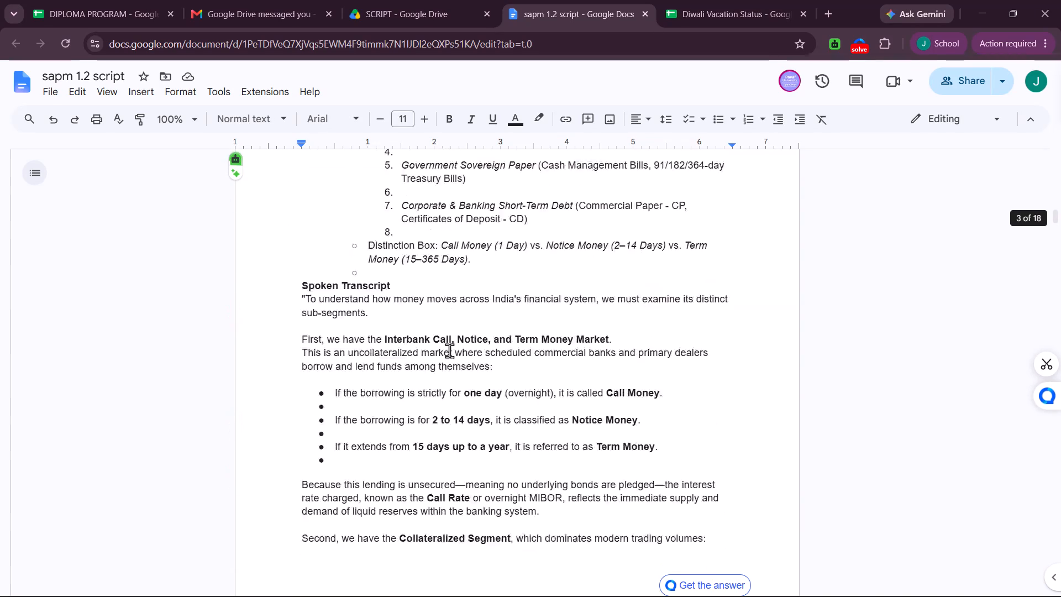
scroll(449, 350, up, 9)
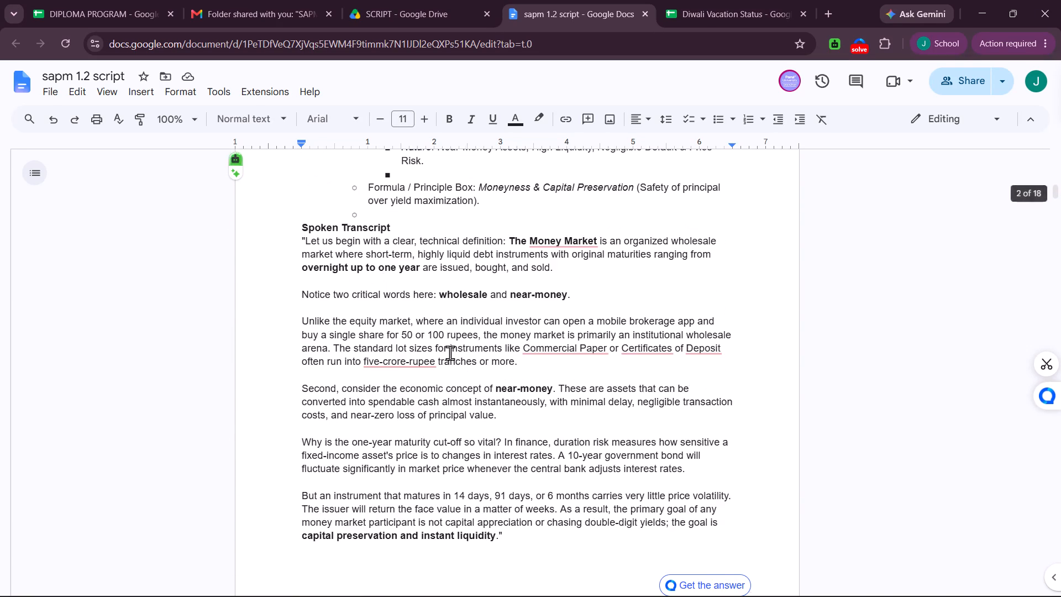
scroll(450, 353, up, 7)
scroll(450, 353, up, 20)
scroll(450, 353, up, 1)
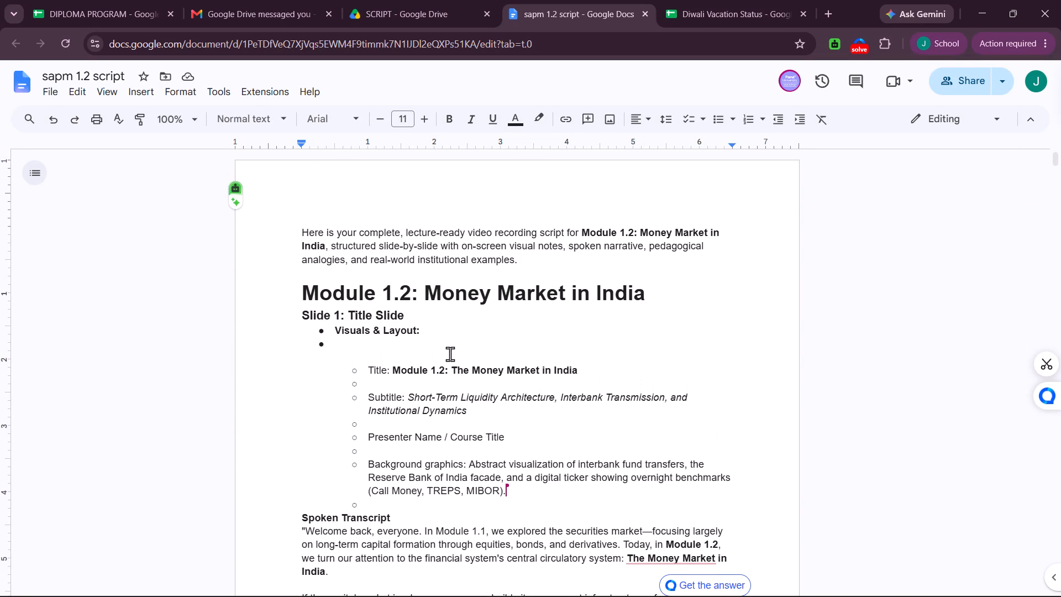
scroll(450, 354, up, 2)
Look through the shared SAPM folder's UPDATED PPTs and PPT subfolders in Google Drive, including Module 4 within PPT.
click(396, 11)
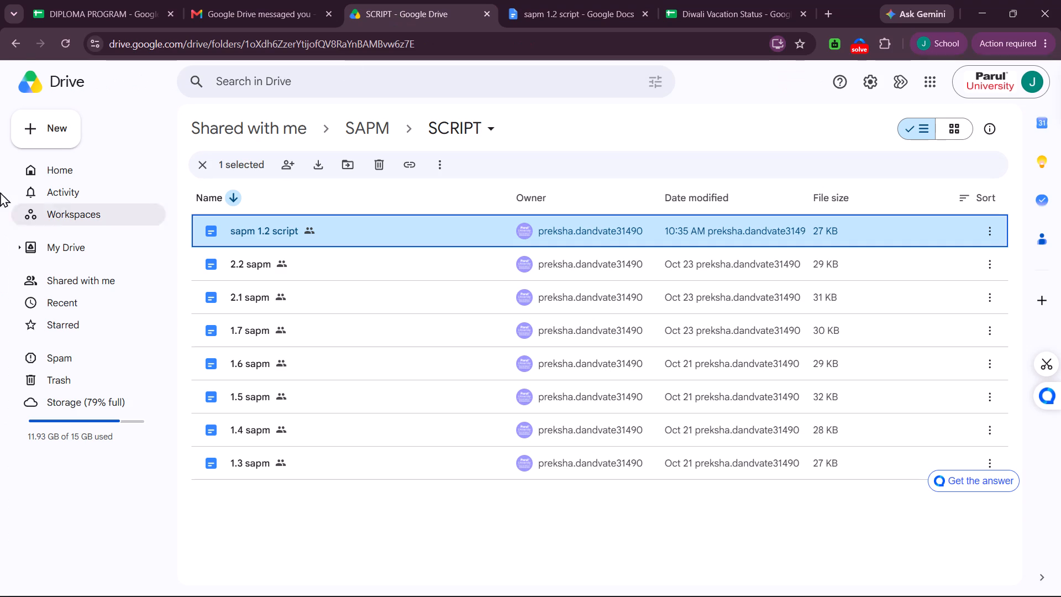
click(14, 40)
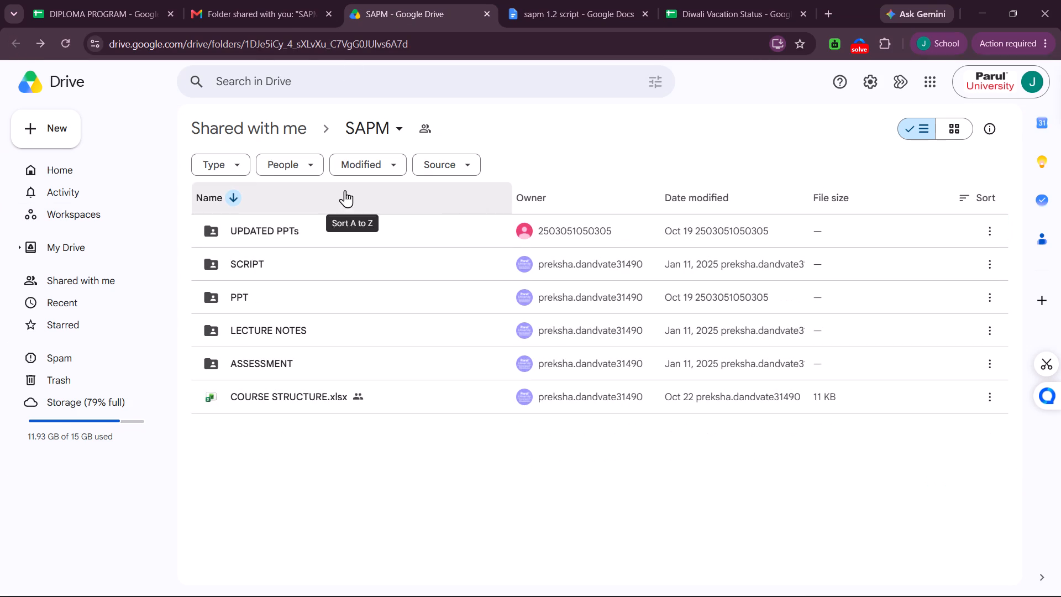
double_click(310, 223)
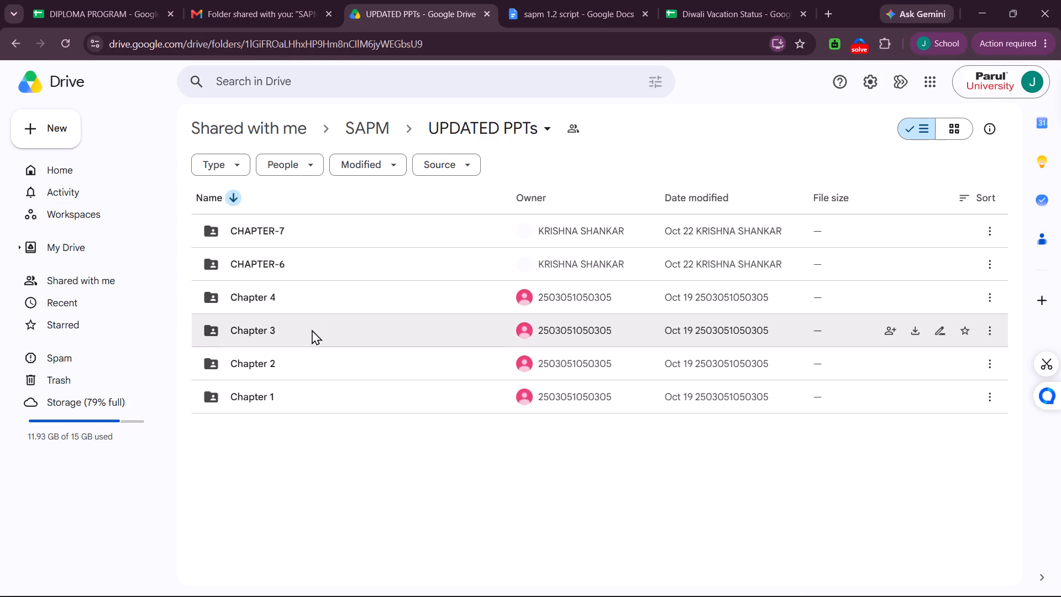
click(15, 44)
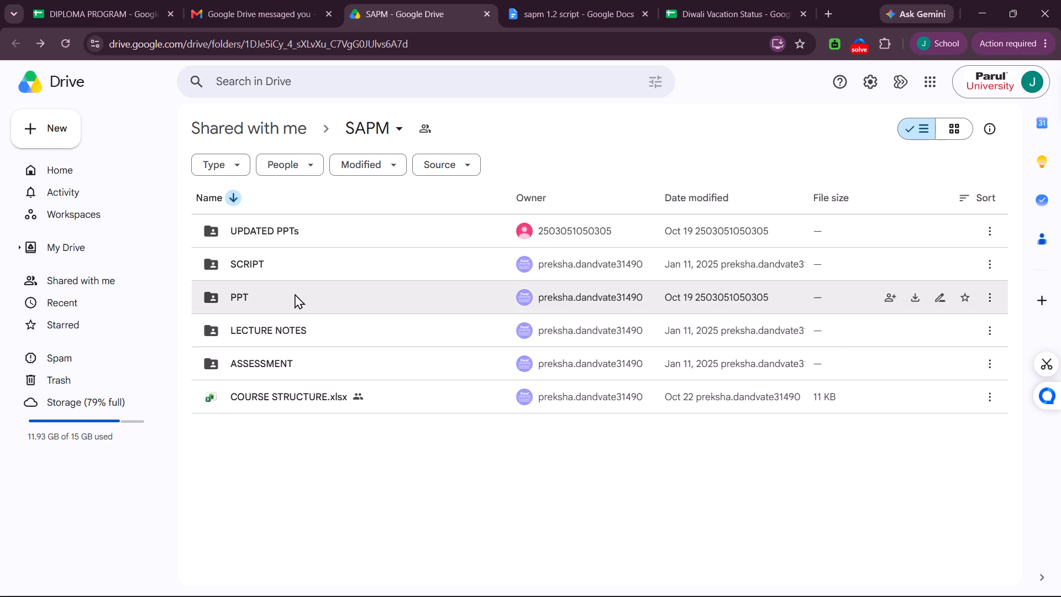
double_click(270, 301)
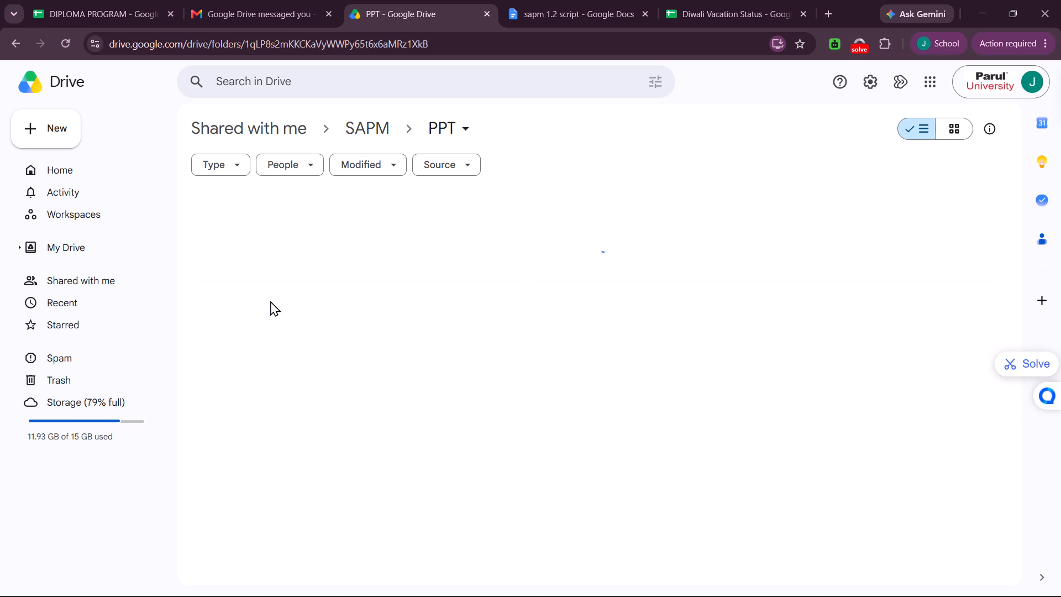
double_click(278, 236)
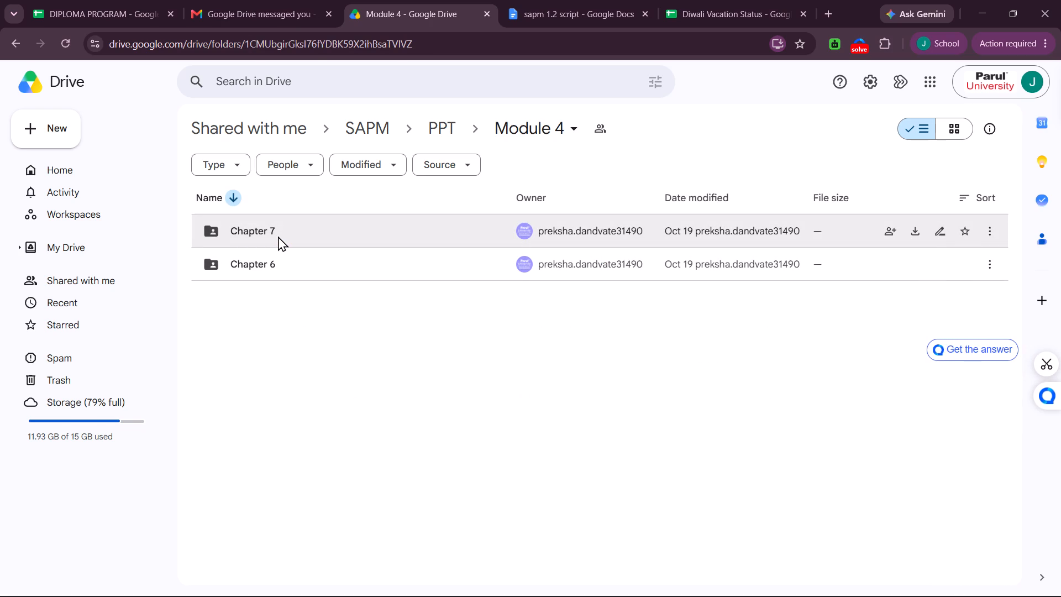
click(19, 41)
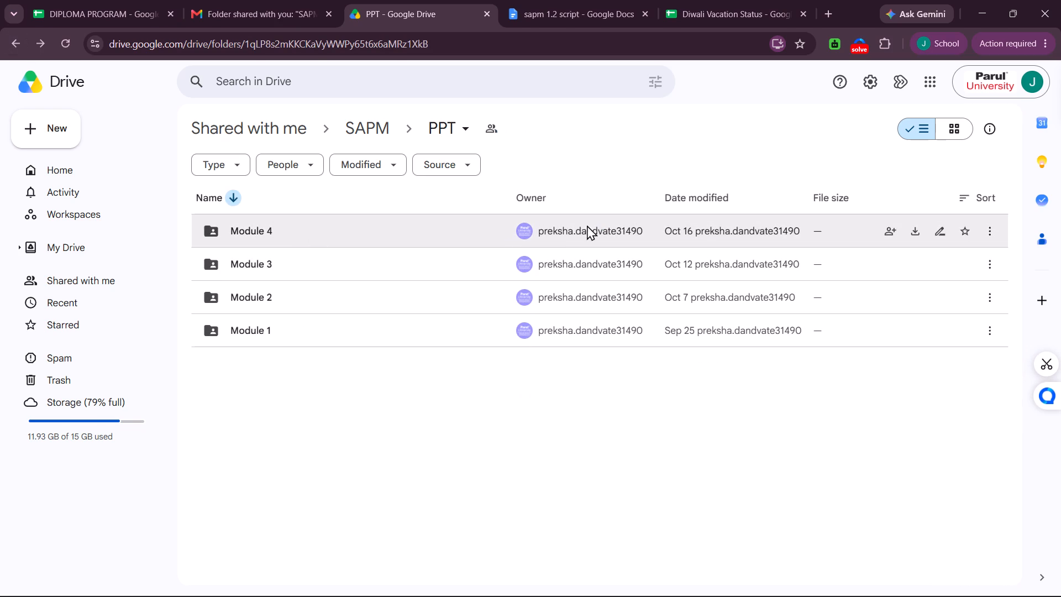
Download the Module 4 folder from PPT as a ZIP archive into the "jyoti mam" folder on the Desktop.
click(920, 231)
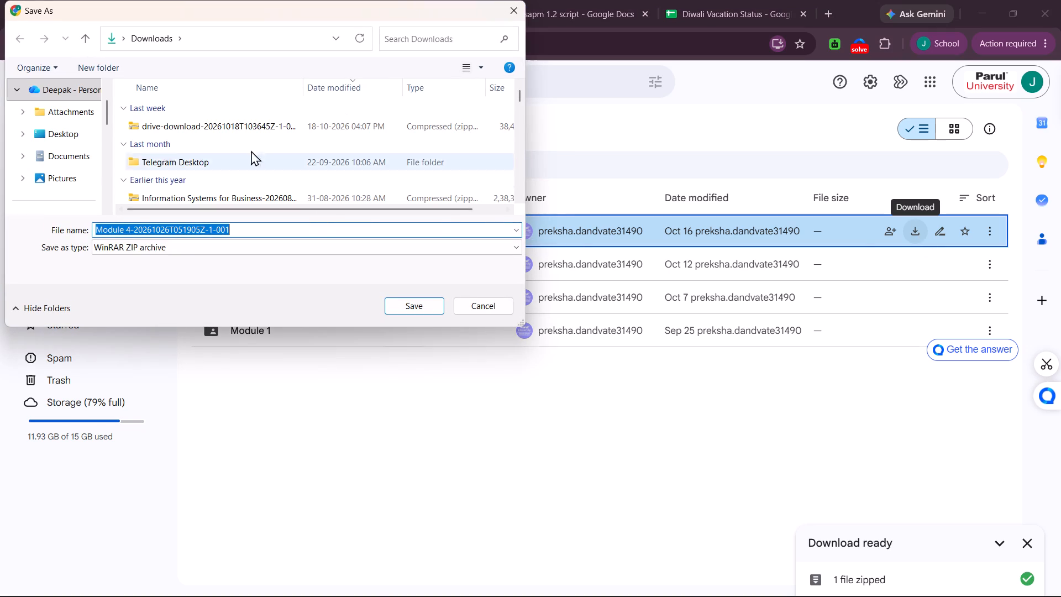
click(66, 133)
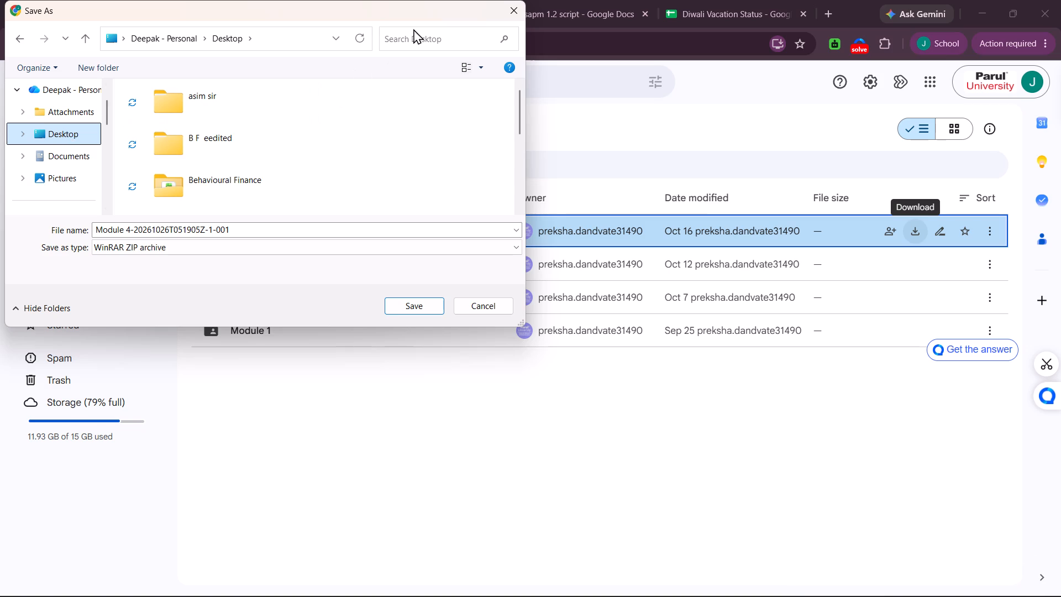
scroll(228, 155, down, 9)
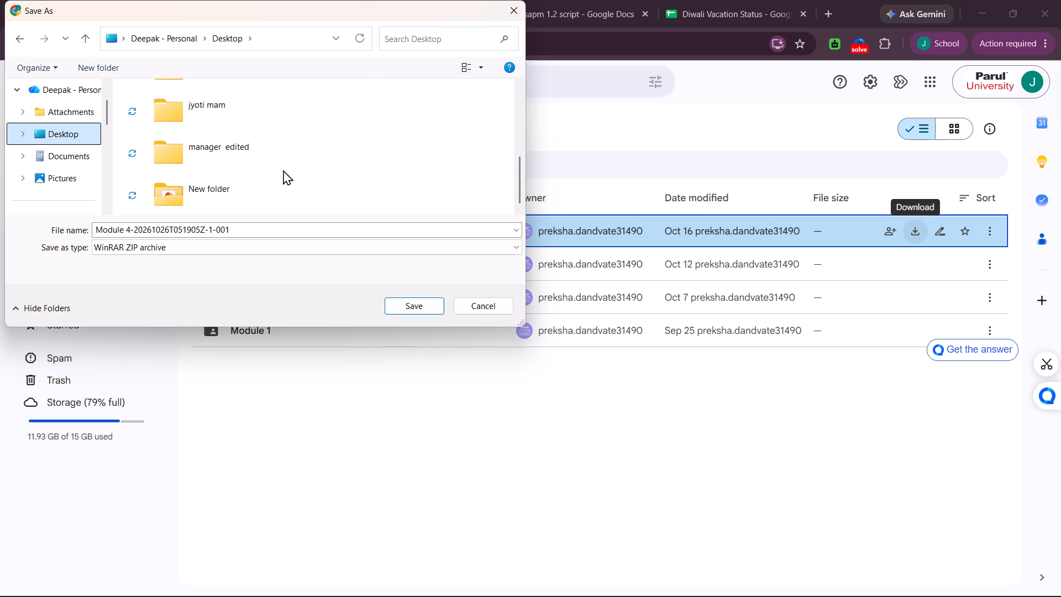
right_click(328, 177)
double_click(202, 108)
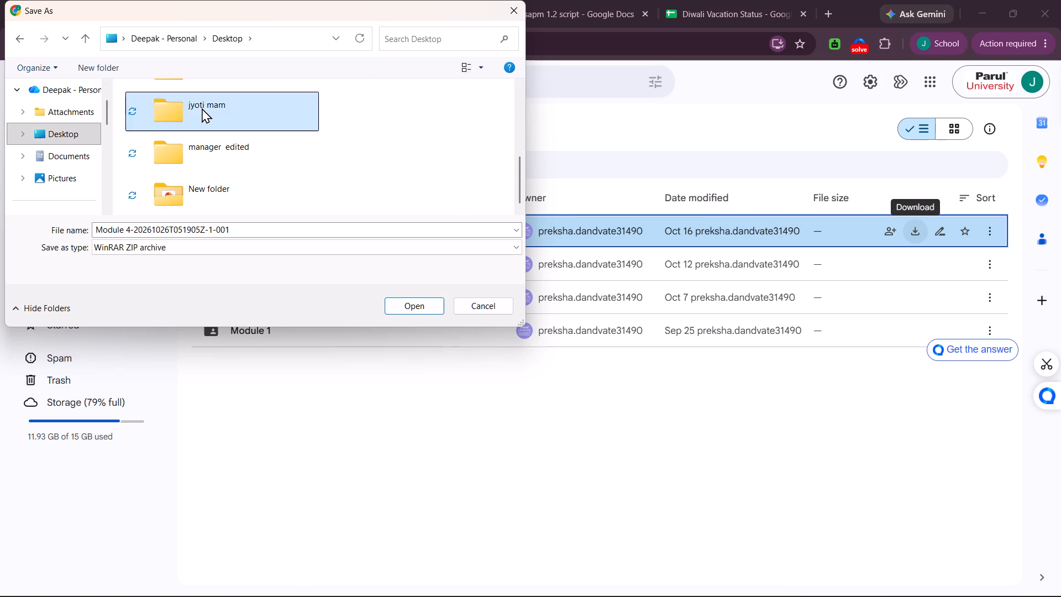
click(408, 302)
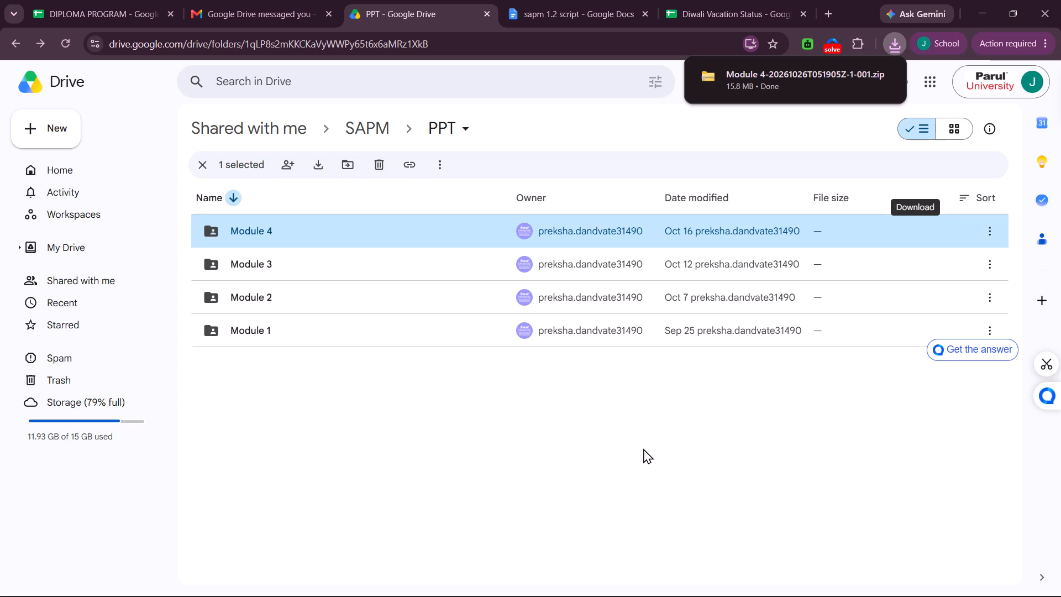
Open the downloaded Module 4 archive from the "jyoti mam" desktop folder in File Explorer.
click(983, 12)
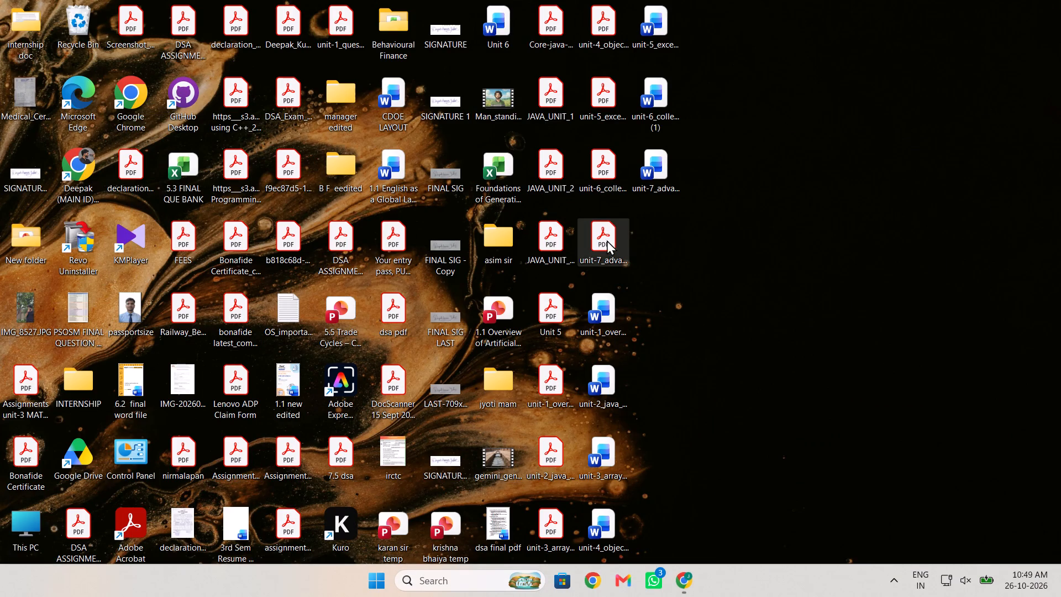
double_click(493, 374)
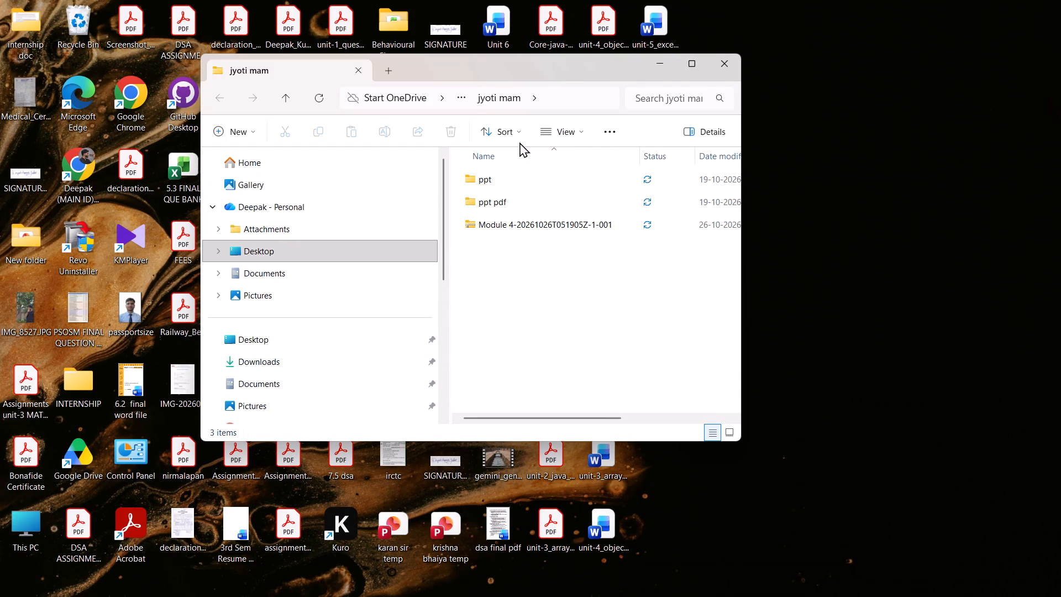
click(690, 66)
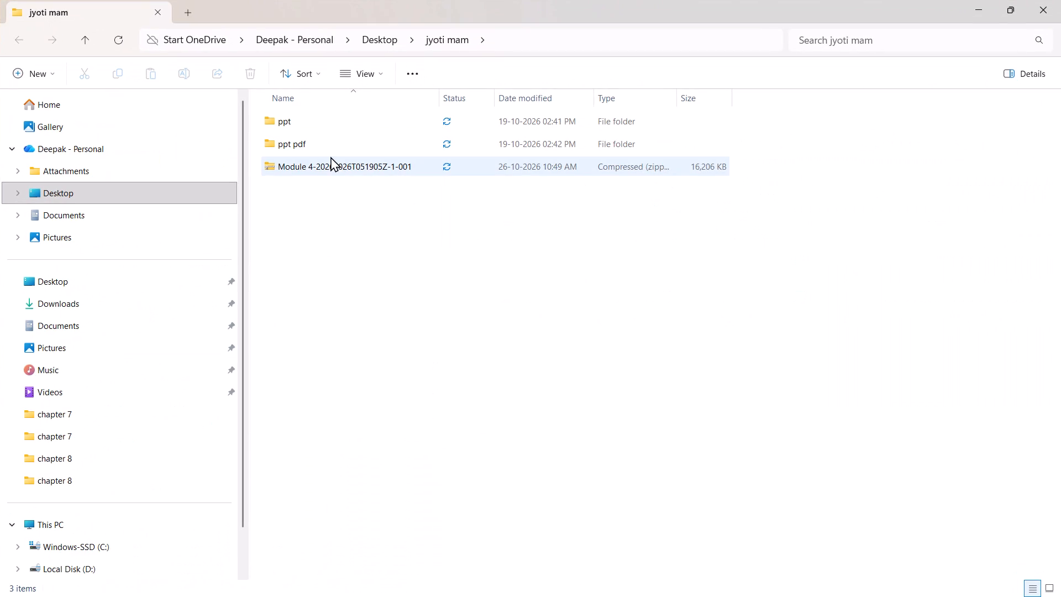
right_click(330, 156)
double_click(299, 170)
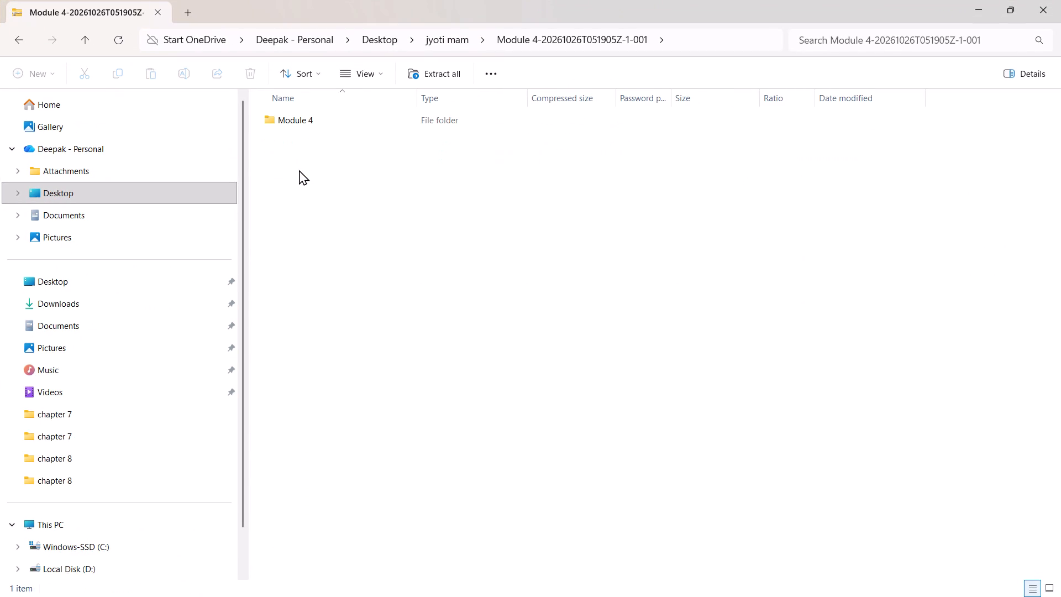